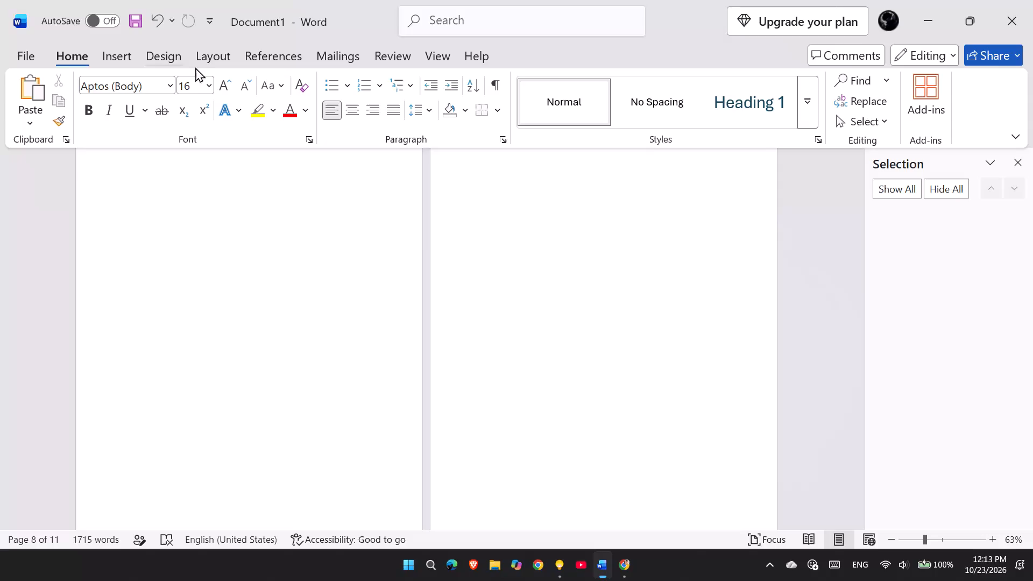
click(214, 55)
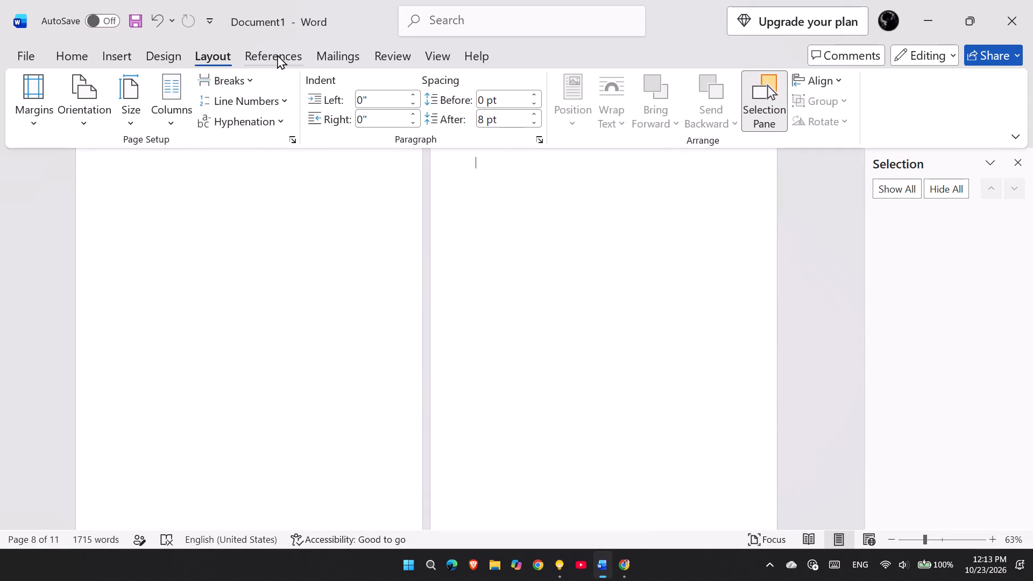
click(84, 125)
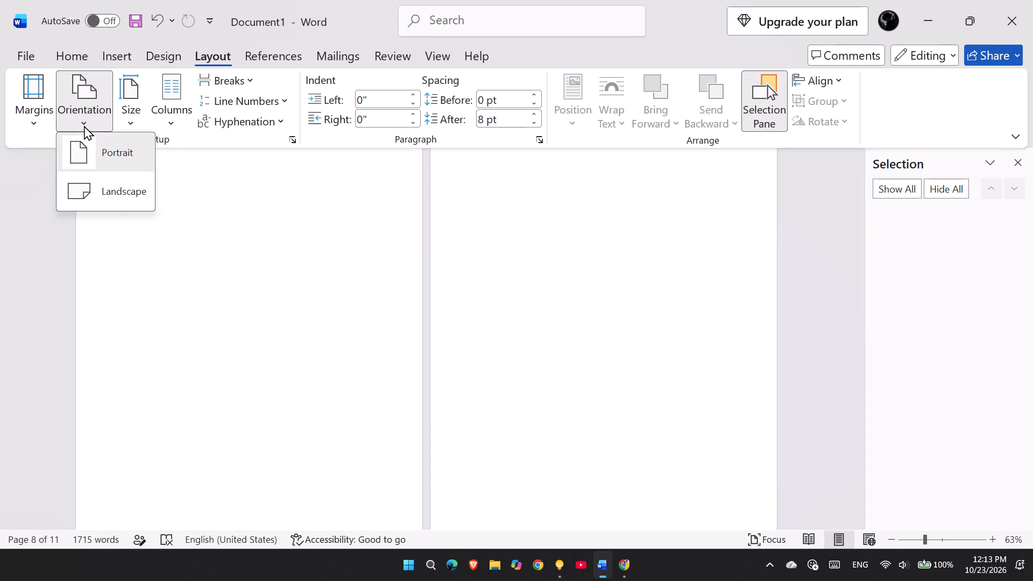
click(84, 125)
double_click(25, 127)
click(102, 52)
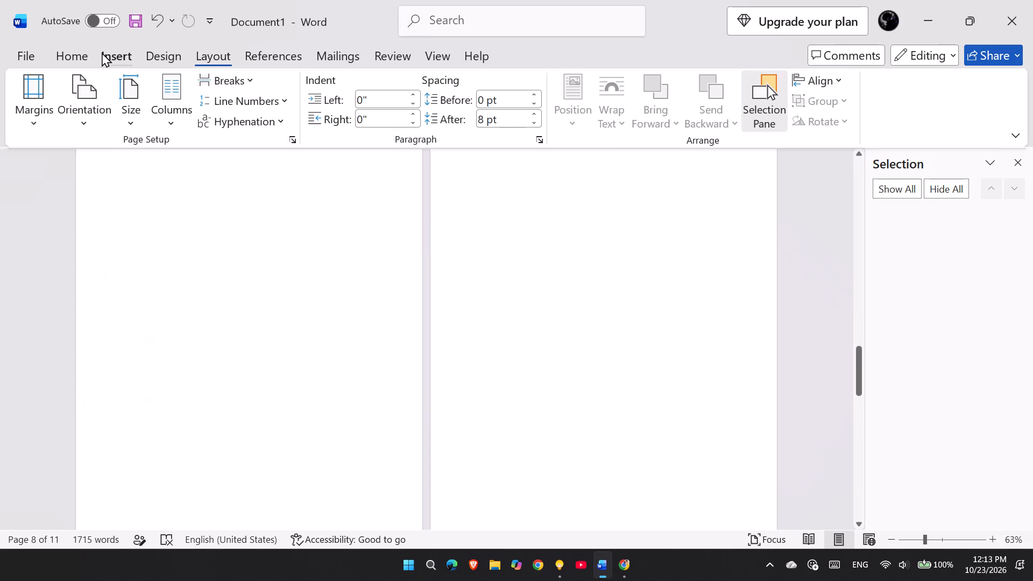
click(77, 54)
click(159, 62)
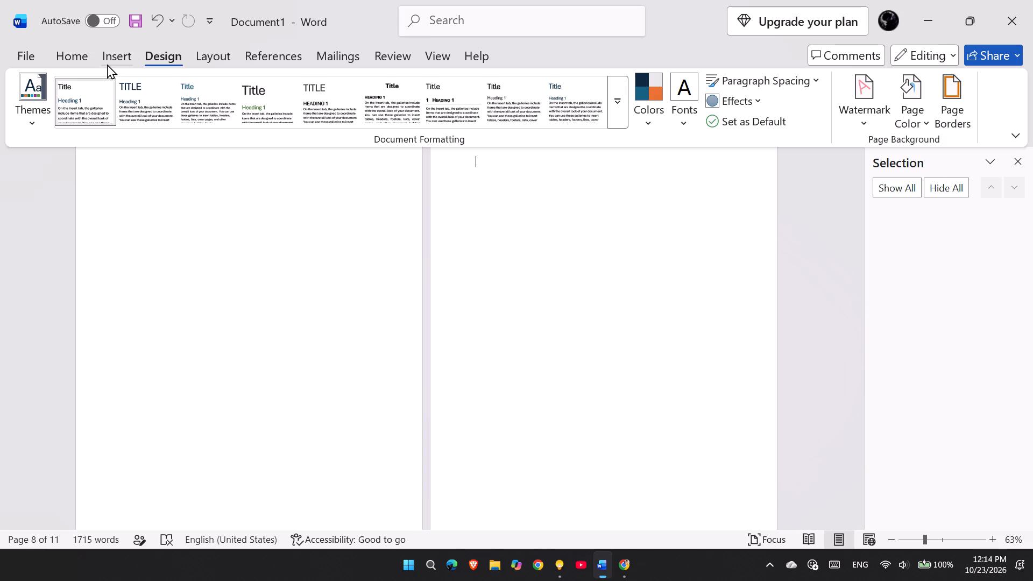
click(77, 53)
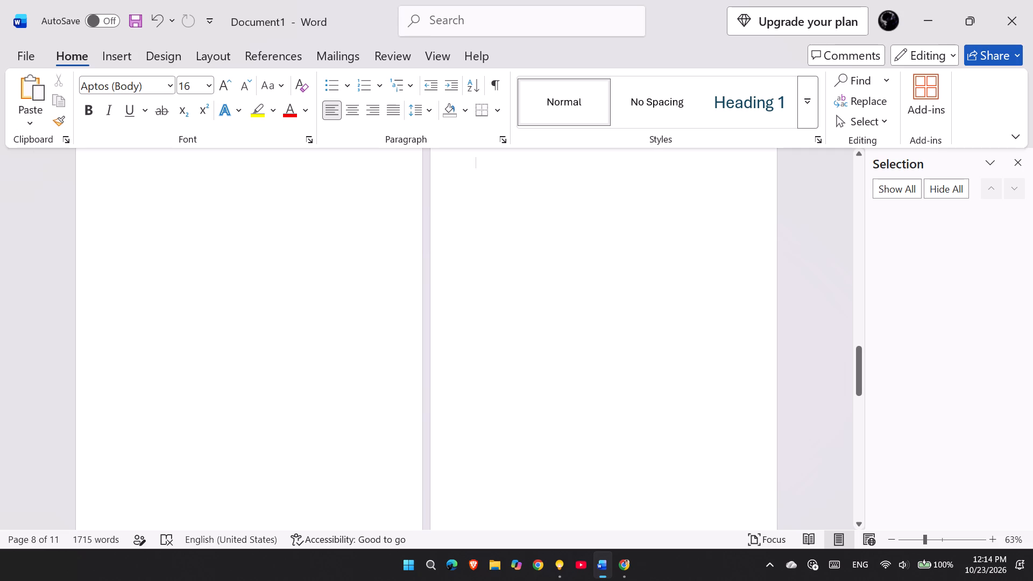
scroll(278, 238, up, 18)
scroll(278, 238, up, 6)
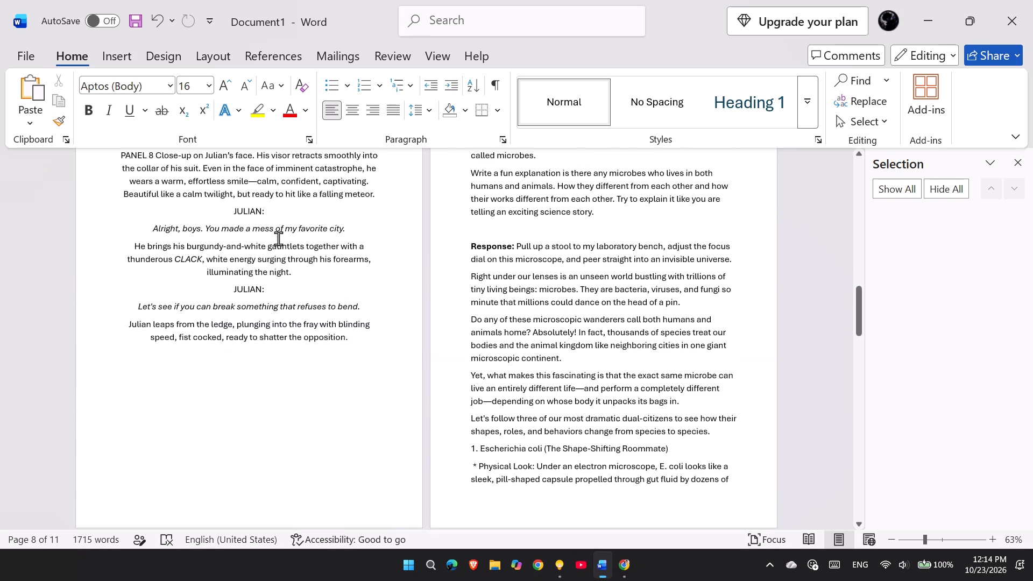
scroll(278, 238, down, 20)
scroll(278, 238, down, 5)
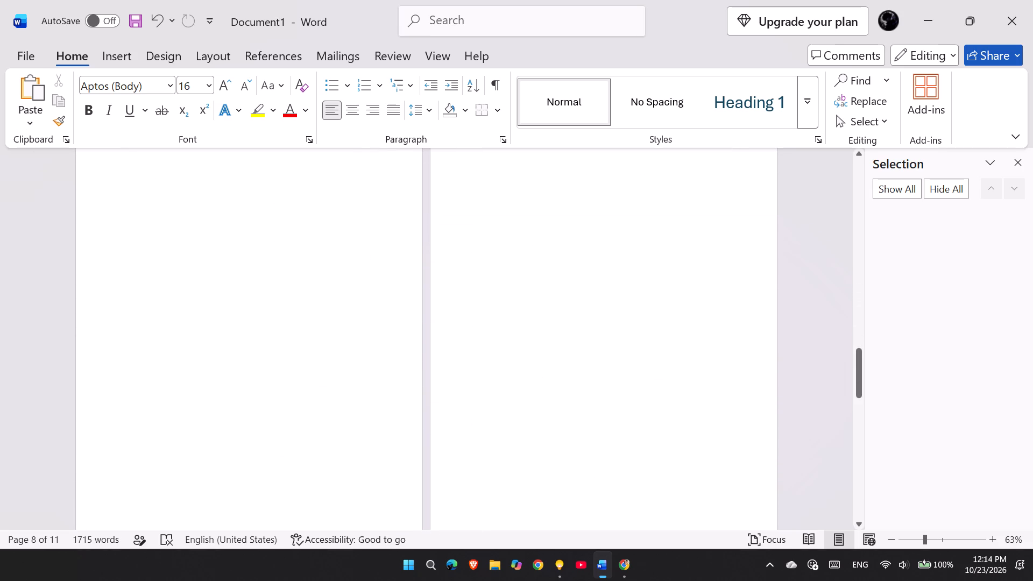
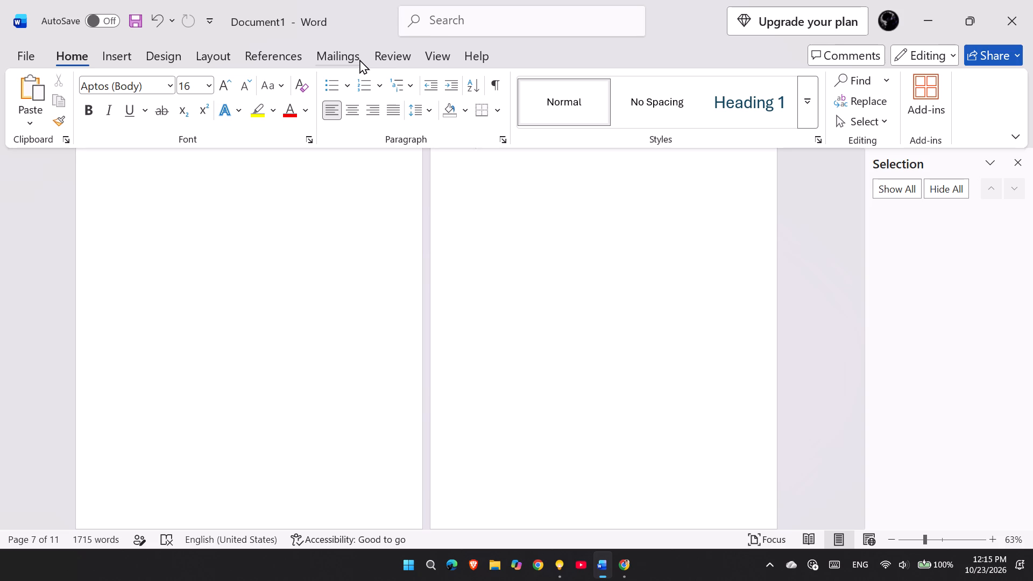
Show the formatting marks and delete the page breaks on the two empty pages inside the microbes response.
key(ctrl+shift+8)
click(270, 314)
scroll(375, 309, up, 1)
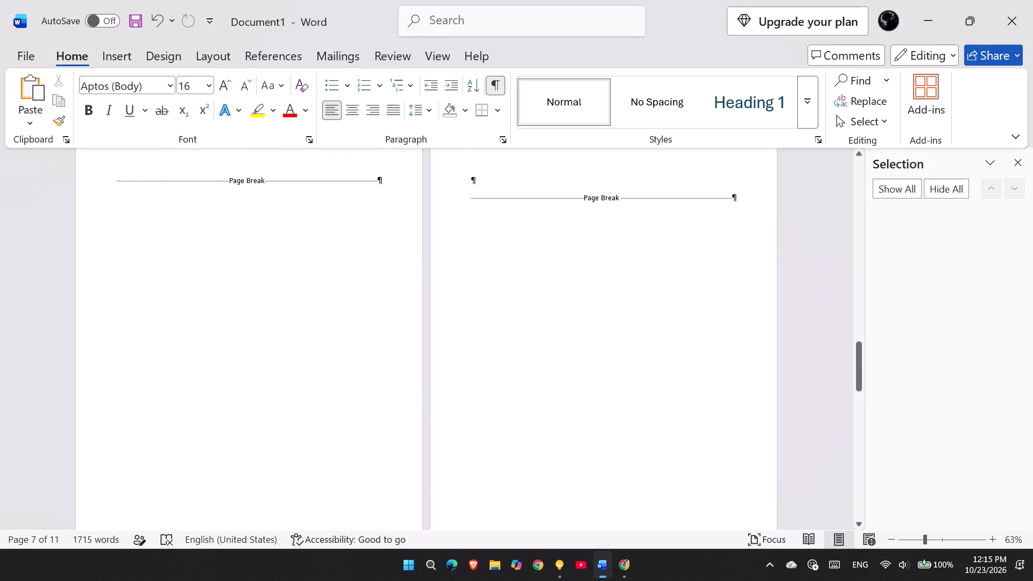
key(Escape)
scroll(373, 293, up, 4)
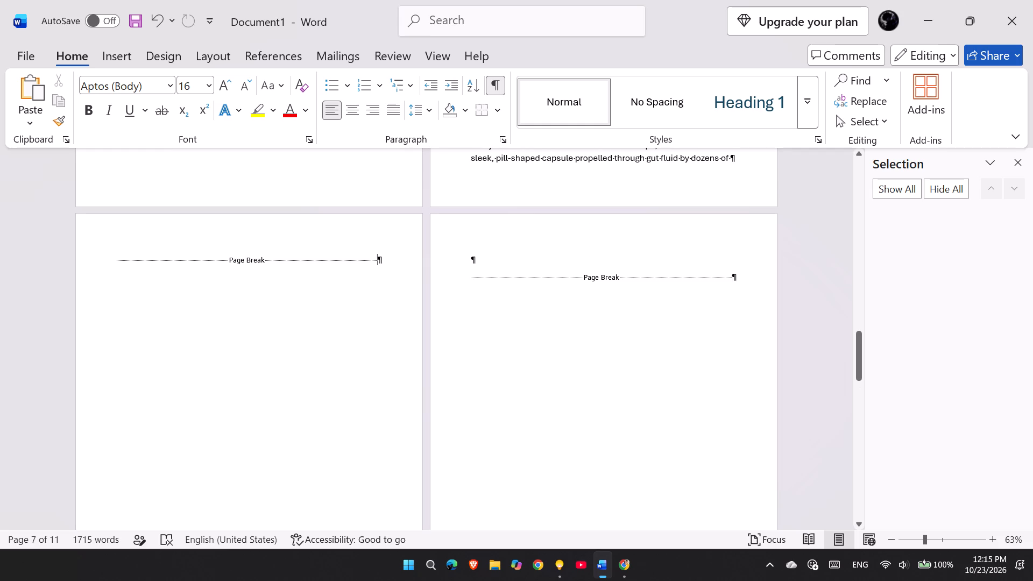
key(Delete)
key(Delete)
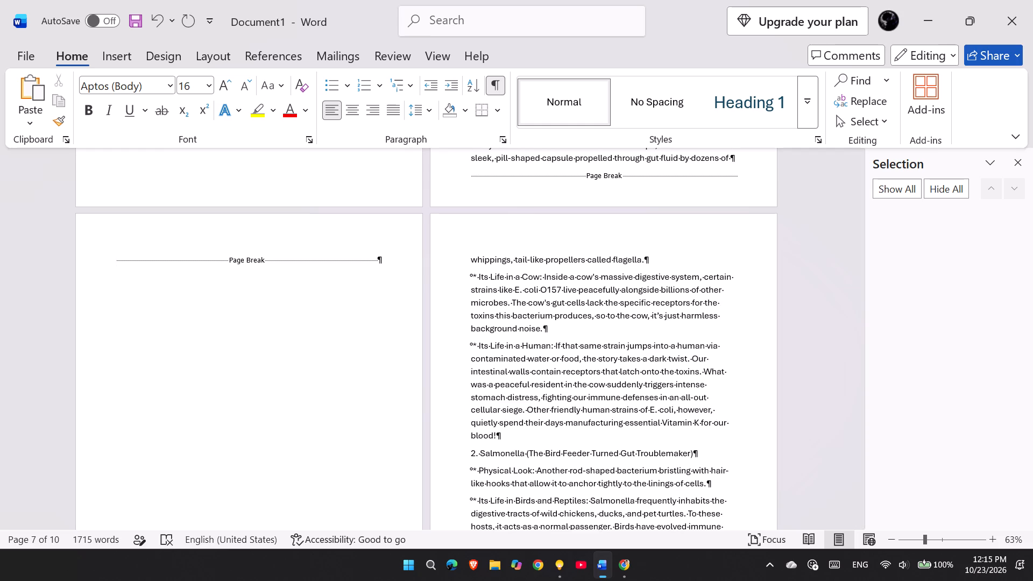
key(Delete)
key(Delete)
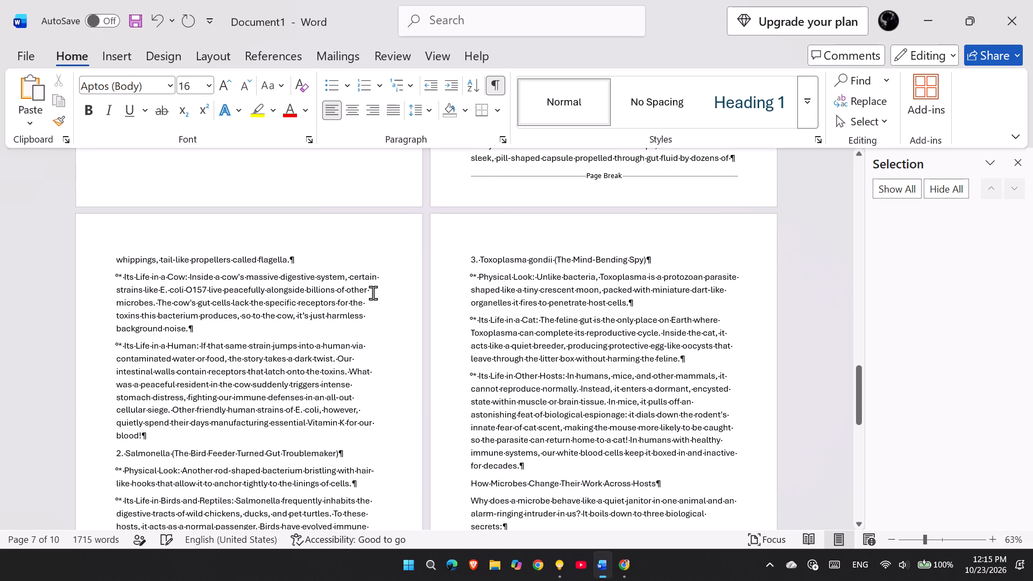
Undo the page-break edits and earlier changes back to before the "Response:" label under the microbes prompt, and hide the formatting marks.
scroll(549, 190, up, 3)
scroll(593, 223, up, 4)
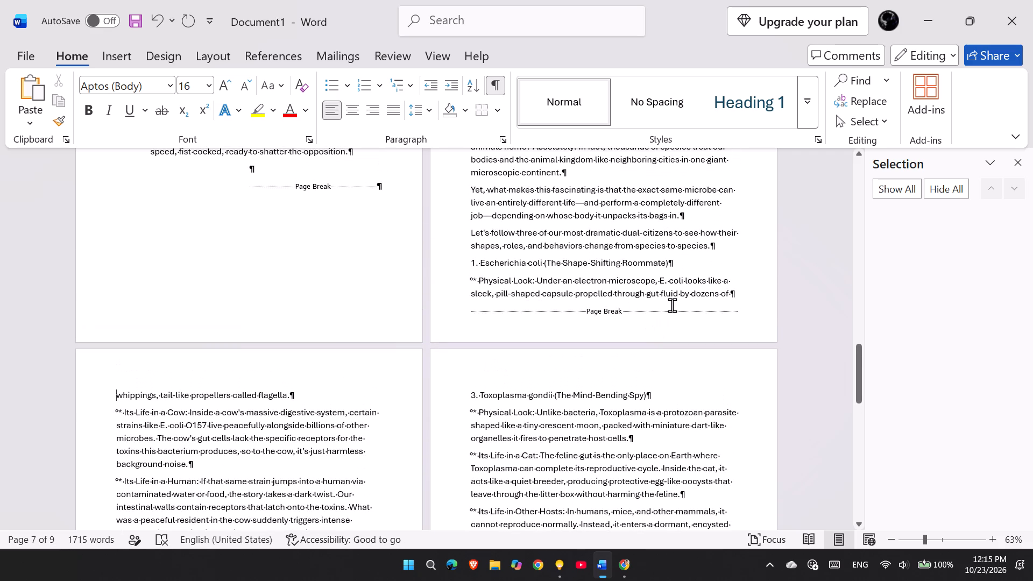
click(672, 305)
key(ctrl+z)
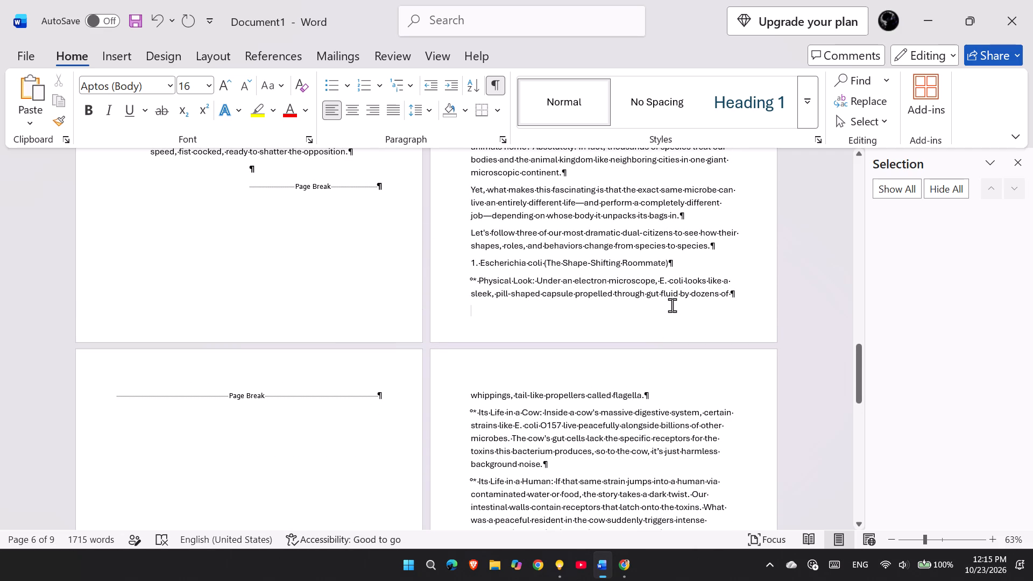
key(ctrl+z)
key(ctrl+z)
key(ctrl+z)
key(ctrl+z)
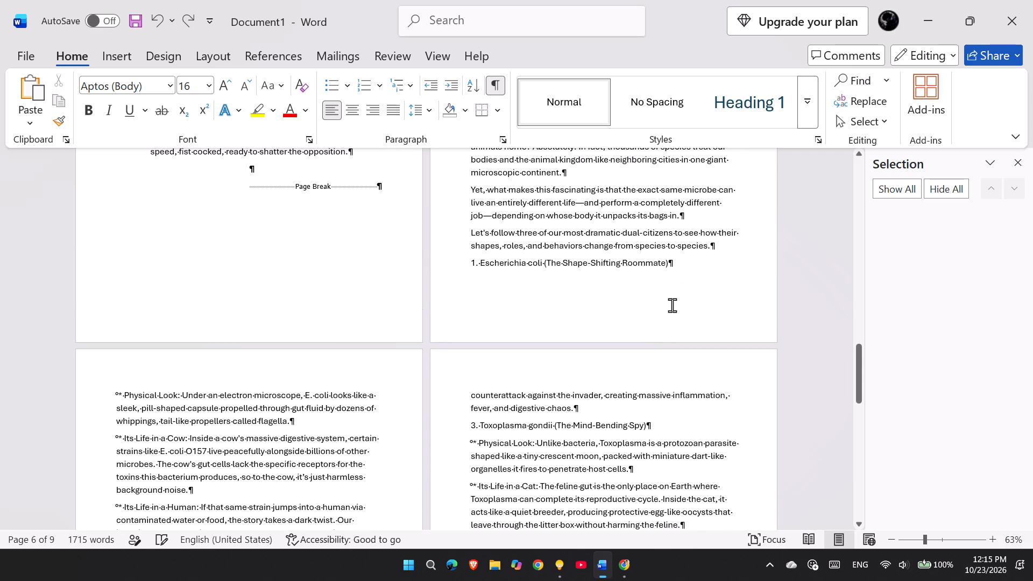
key(ctrl+z)
key(ctrl+z)
key(ctrl+z)
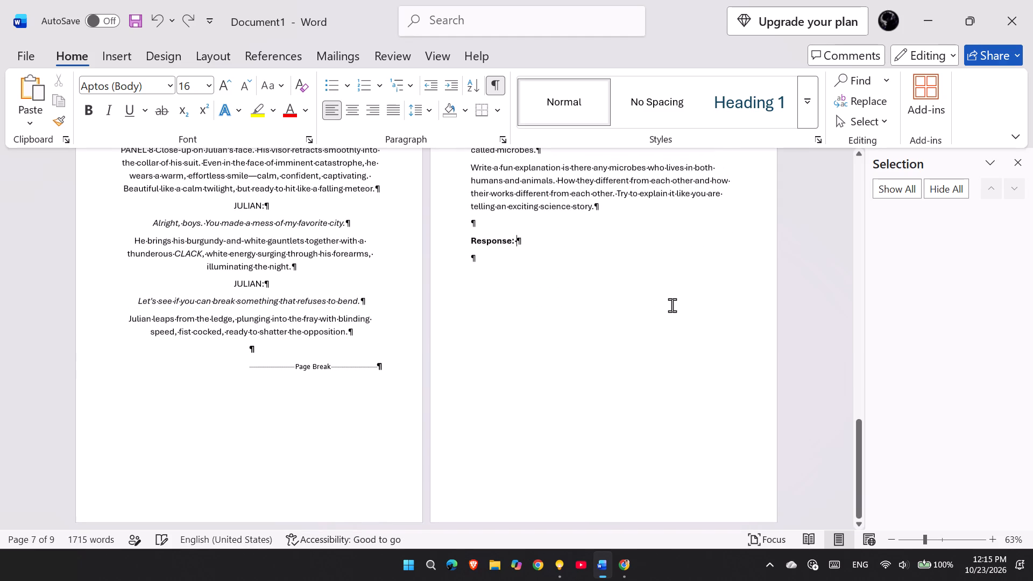
key(ctrl+z)
key(ctrl+z)
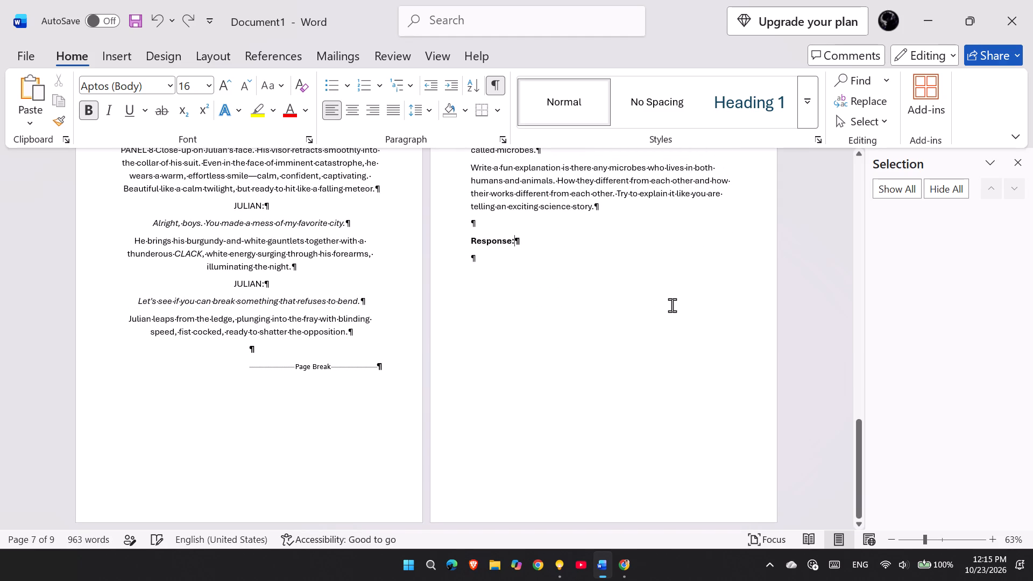
key(ctrl+z)
key(ctrl+z)
click(494, 73)
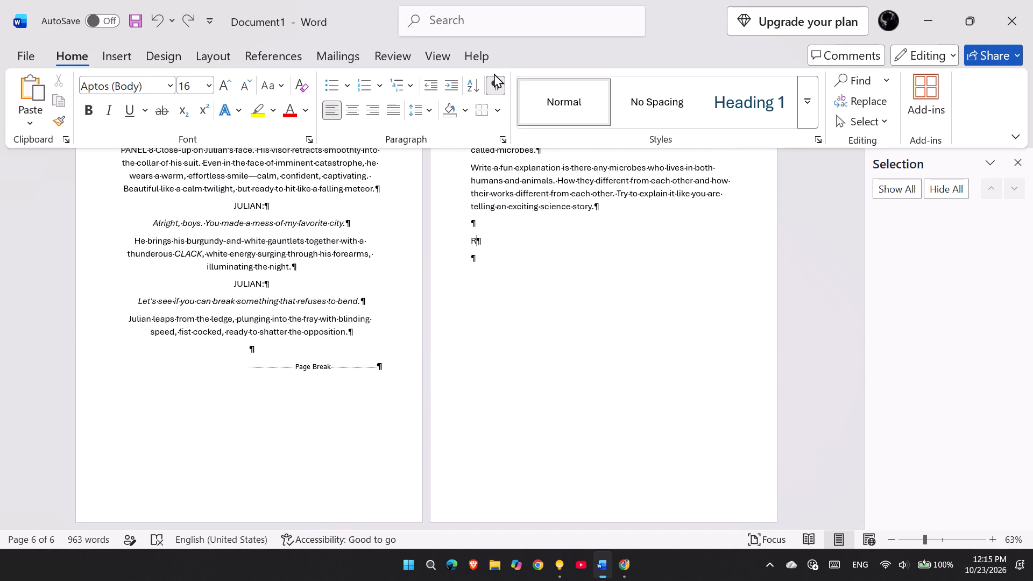
click(494, 79)
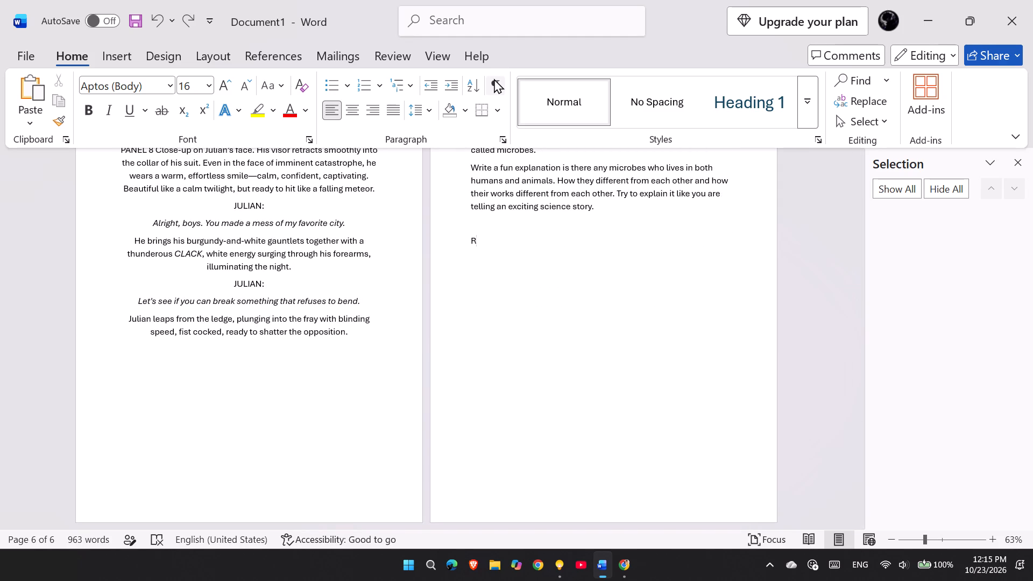
key(ctrl+z)
key(ctrl+z)
key(ctrl+z)
Redo the bold "Response:" label and the pasted microbes response, without bringing back the page breaks.
triple_click(185, 16)
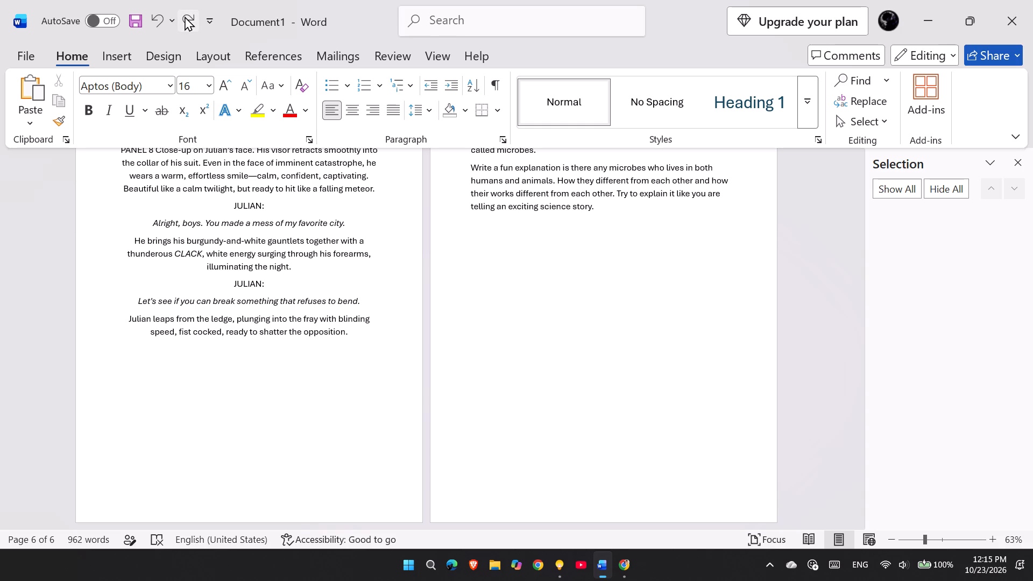
double_click(185, 16)
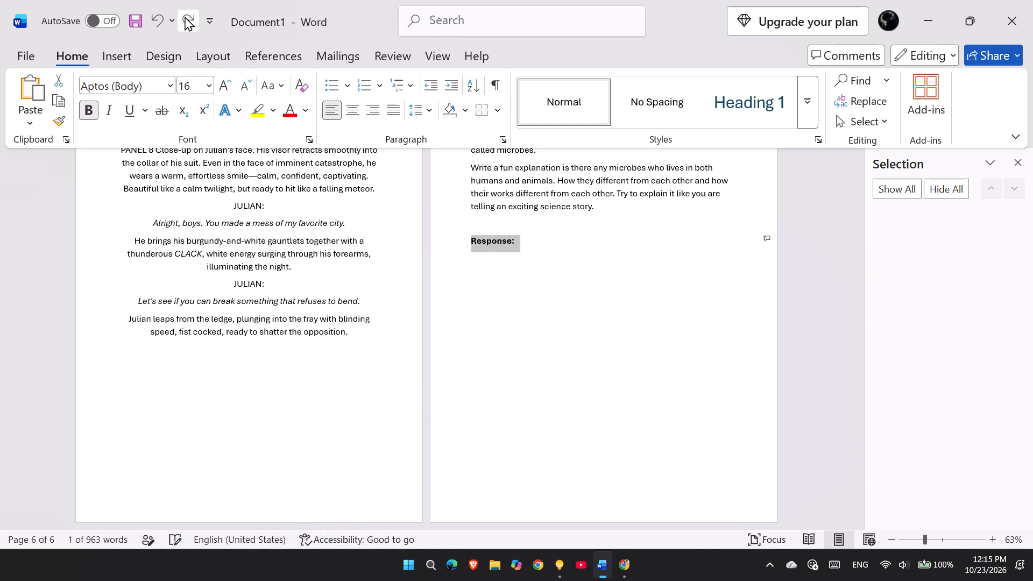
click(185, 16)
triple_click(185, 16)
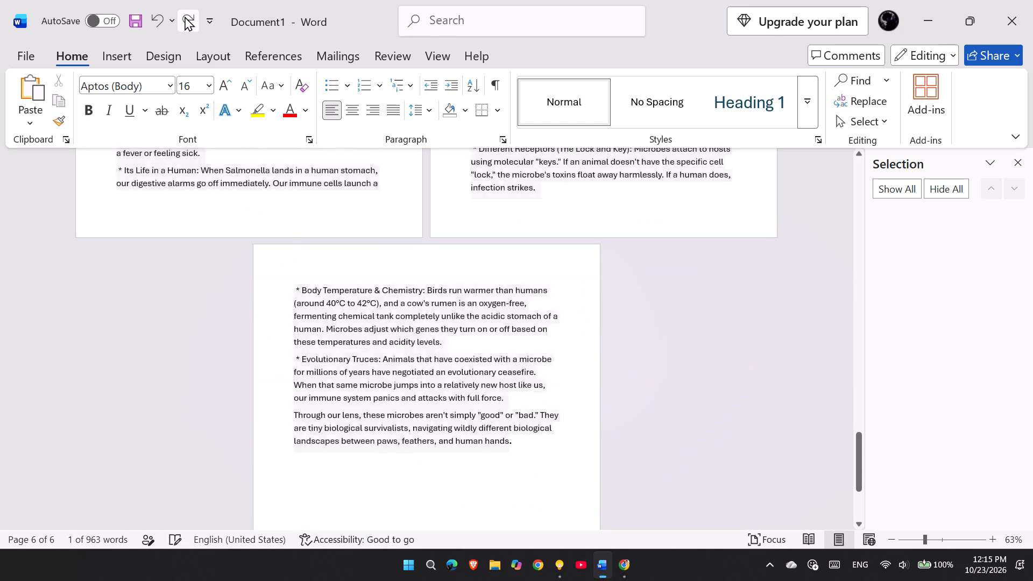
Enlarge the view to 99% and review the document's pages through to the end of the microbes response.
click(190, 389)
scroll(190, 389, up, 14)
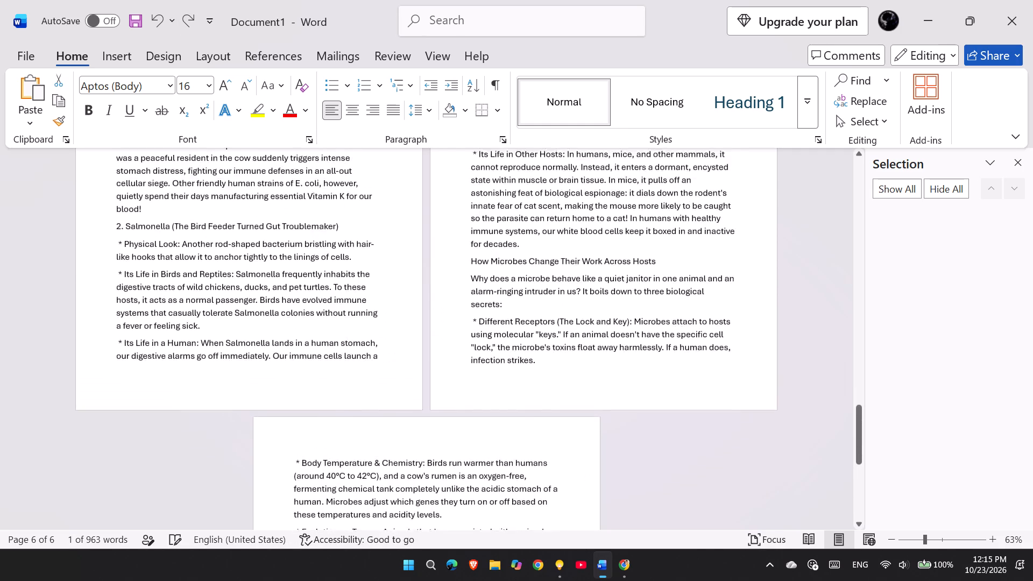
scroll(181, 388, up, 20)
scroll(181, 388, up, 20)
scroll(181, 388, up, 3)
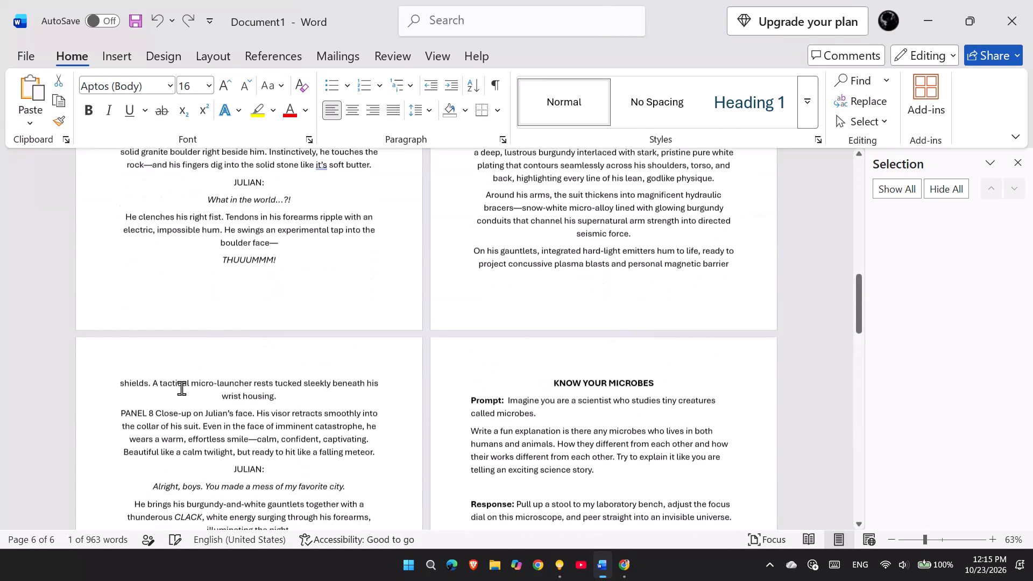
scroll(181, 388, up, 16)
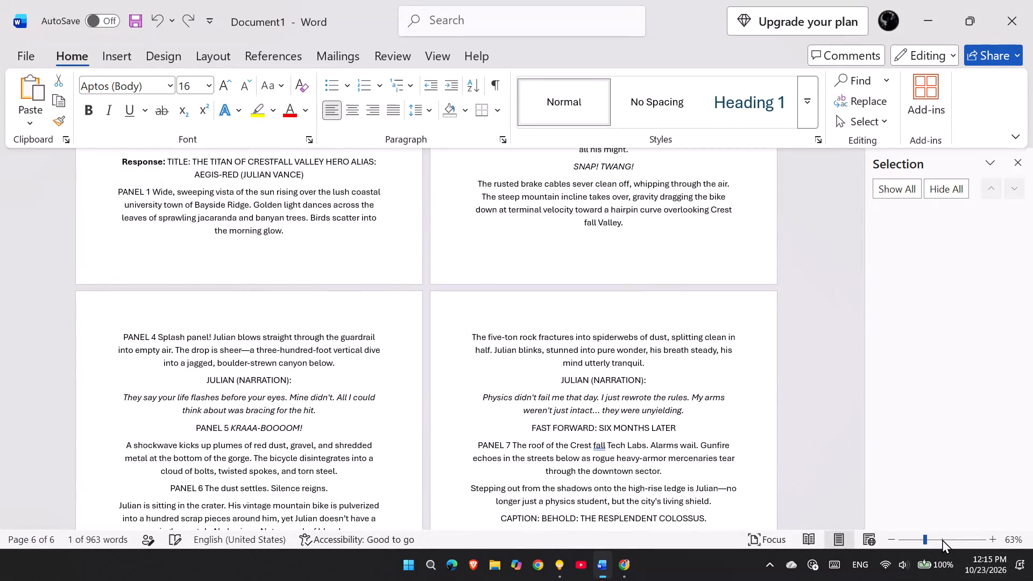
click(942, 539)
scroll(684, 342, down, 20)
scroll(684, 342, down, 4)
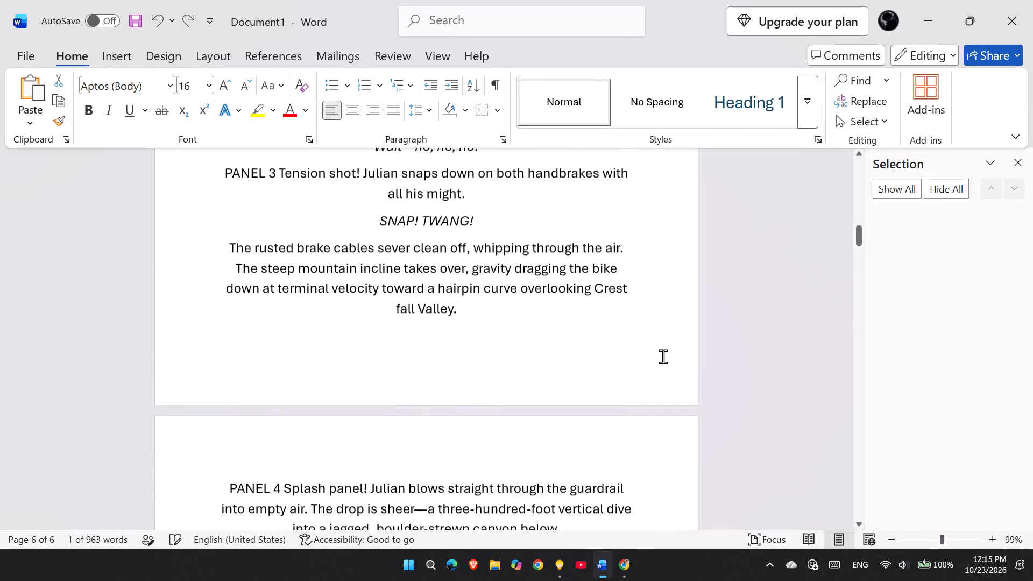
scroll(663, 356, down, 10)
scroll(669, 353, up, 20)
scroll(669, 353, up, 6)
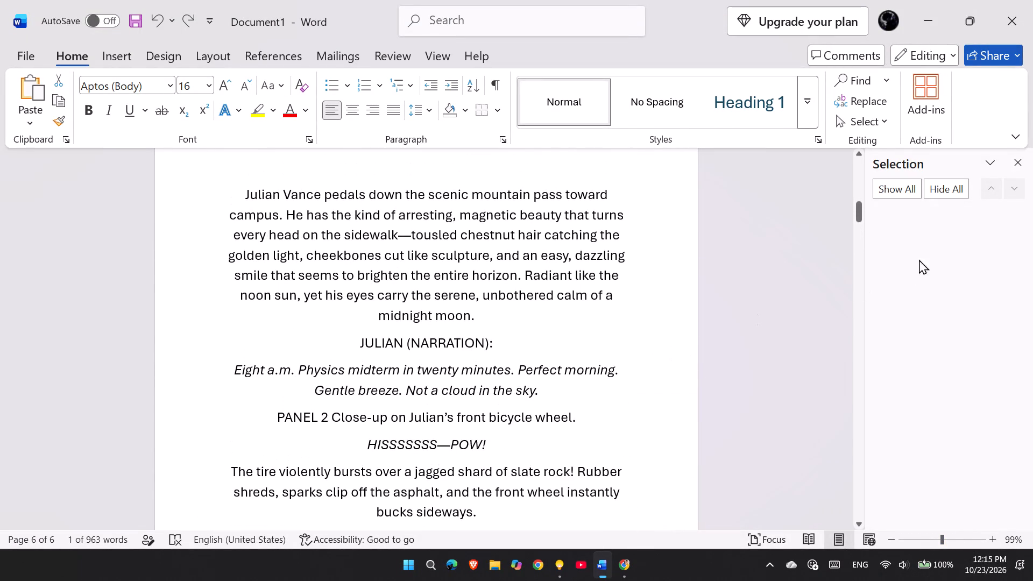
drag(860, 207, 858, 288)
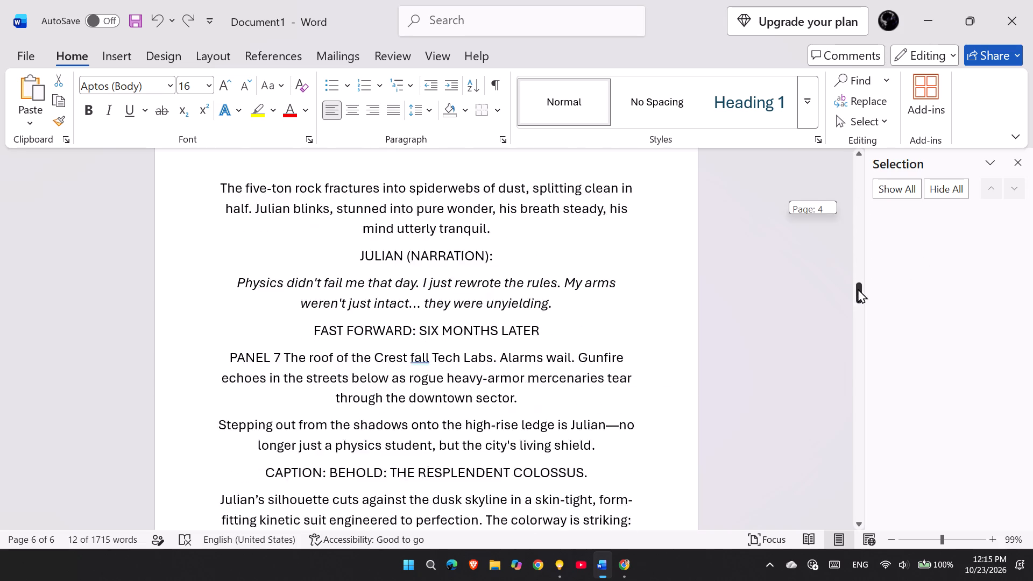
drag(858, 288, 861, 385)
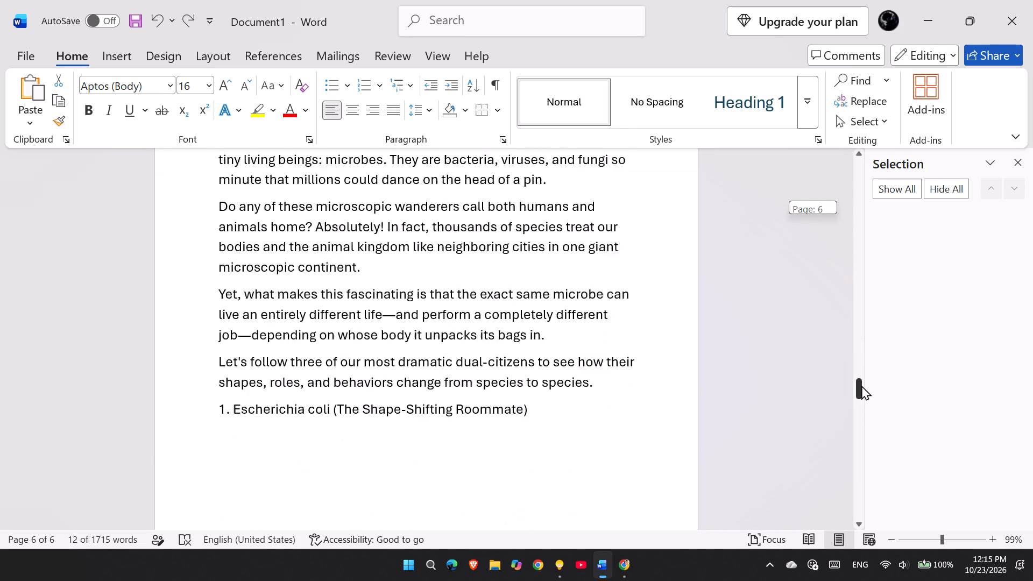
drag(861, 385, 866, 493)
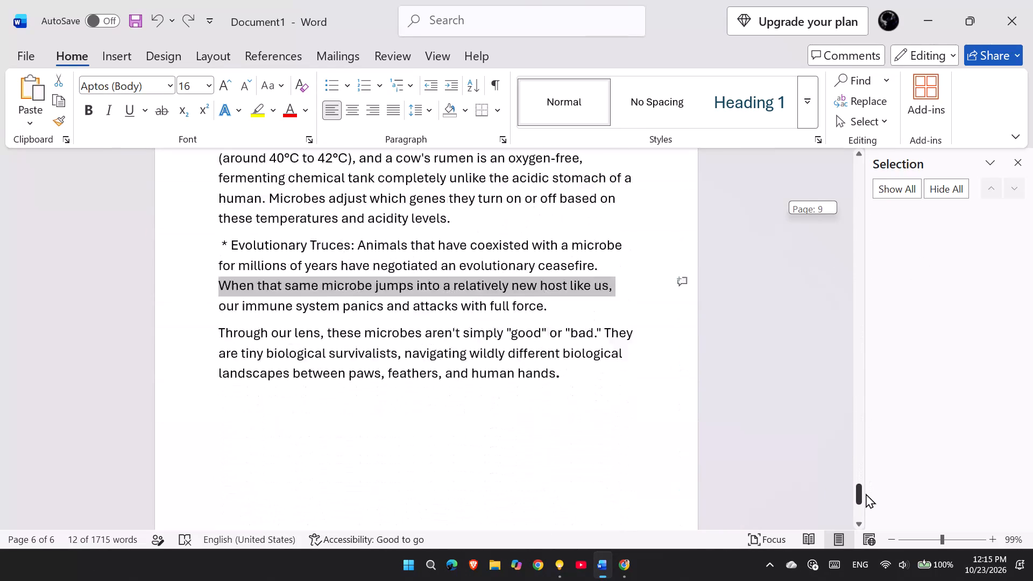
drag(866, 493, 866, 498)
click(623, 355)
scroll(623, 355, up, 4)
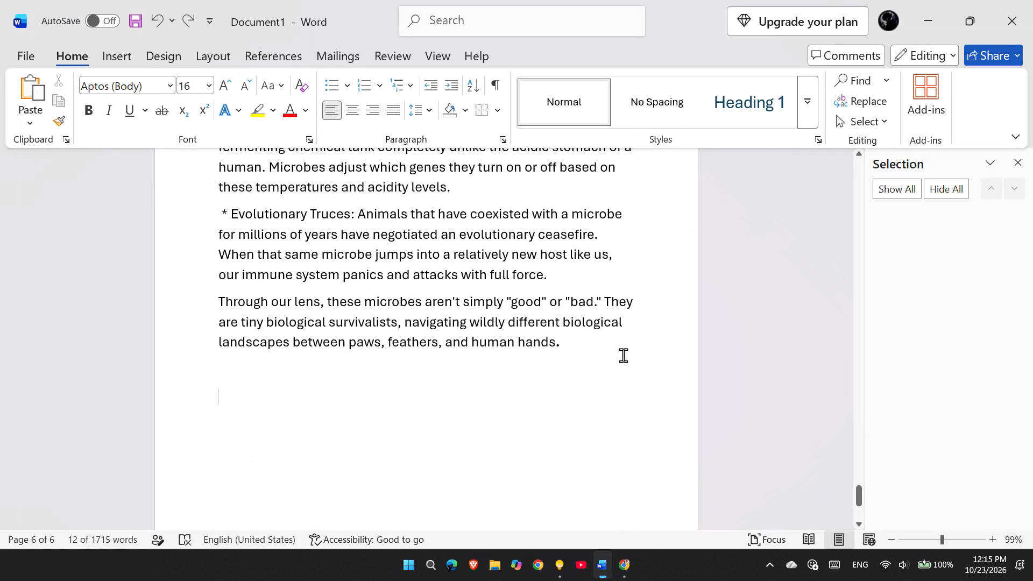
scroll(623, 355, up, 7)
Insert a blank page at the end of the document after the microbes response, and place the cursor on it.
scroll(623, 355, down, 20)
scroll(623, 355, down, 8)
click(773, 448)
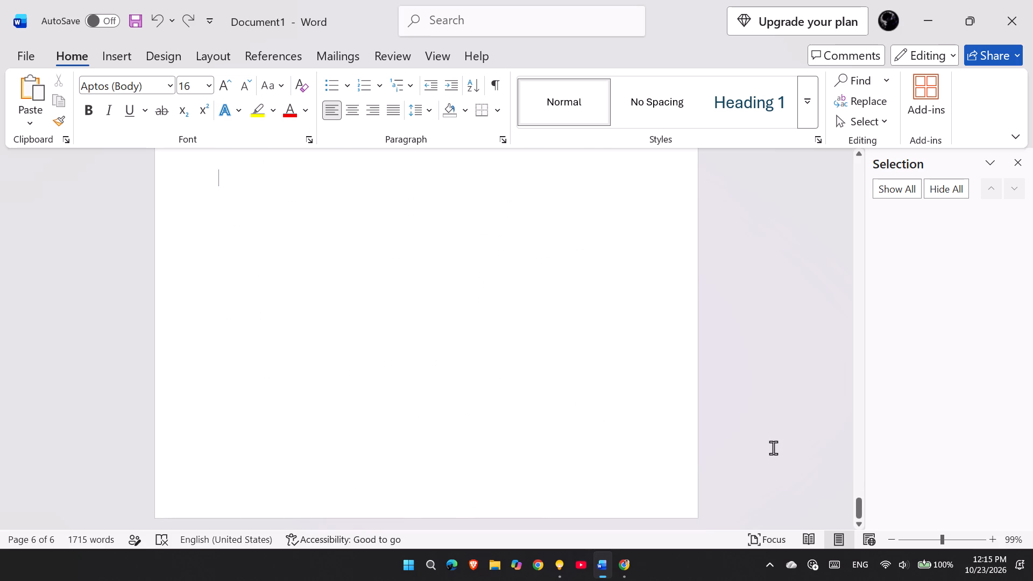
click(119, 56)
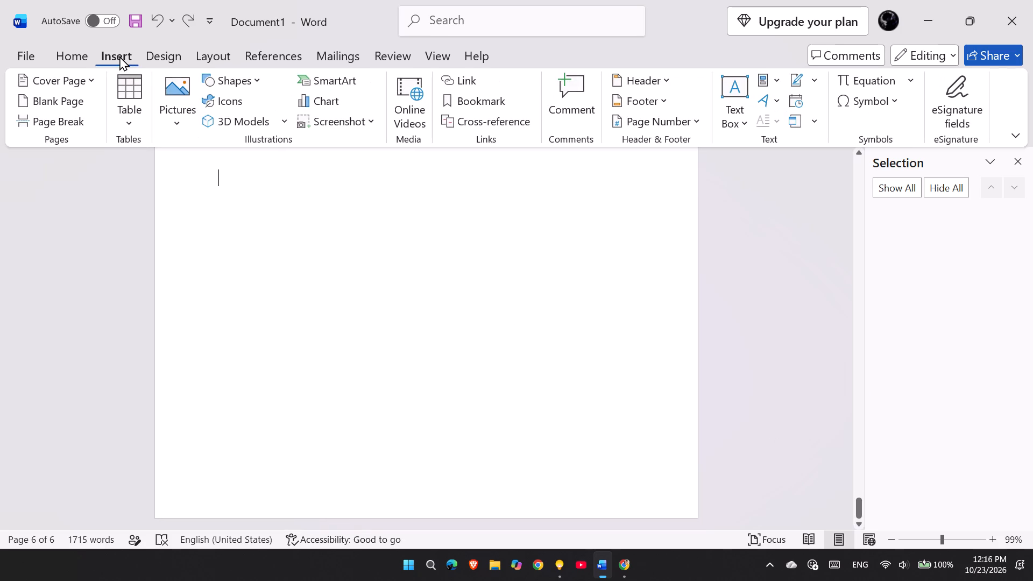
click(49, 101)
scroll(418, 323, down, 10)
click(371, 297)
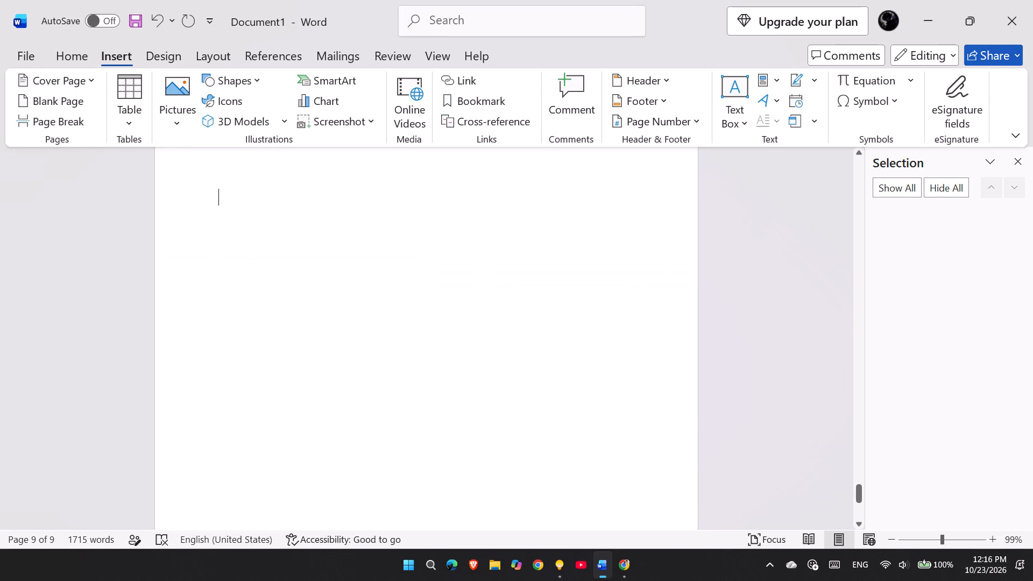
Switch to Chrome, go to the course from the AI Foundation Course progress card and look over the course list.
click(626, 566)
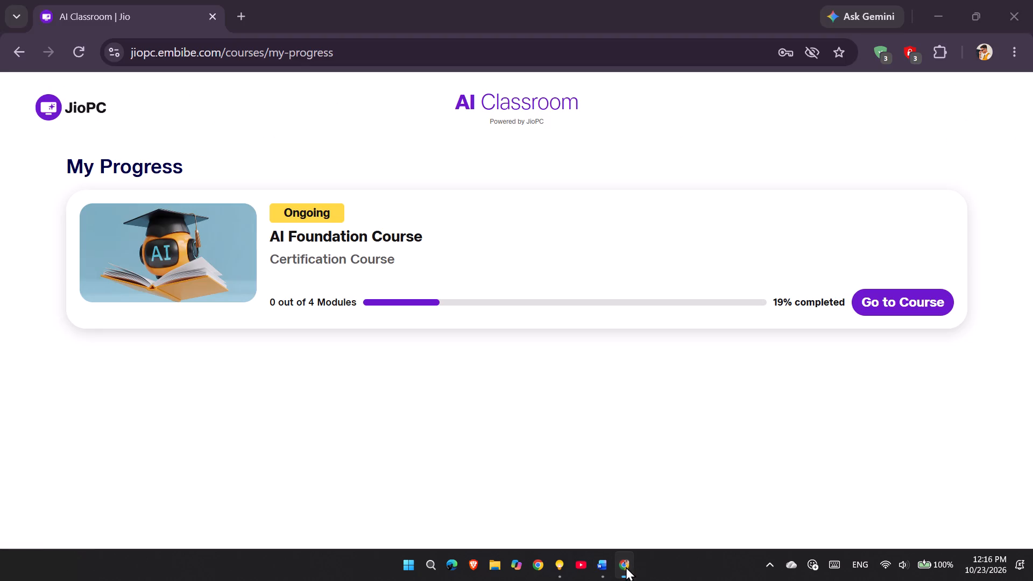
click(900, 308)
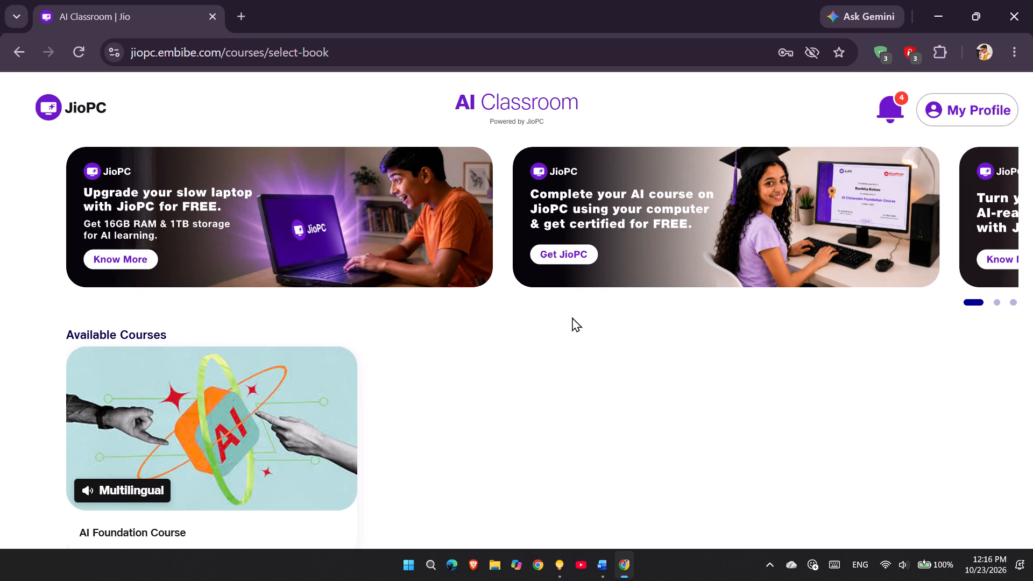
scroll(570, 316, down, 2)
scroll(259, 441, down, 2)
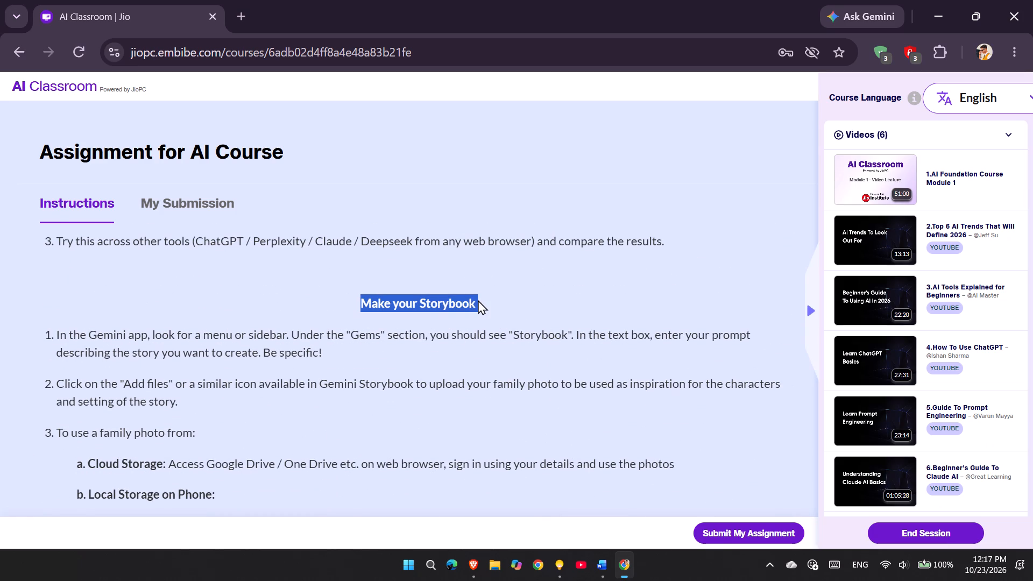
right_click(451, 300)
click(504, 253)
Switch to Word and paste the copied storybook heading at the start of the new blank page 10.
click(602, 566)
scroll(461, 299, up, 3)
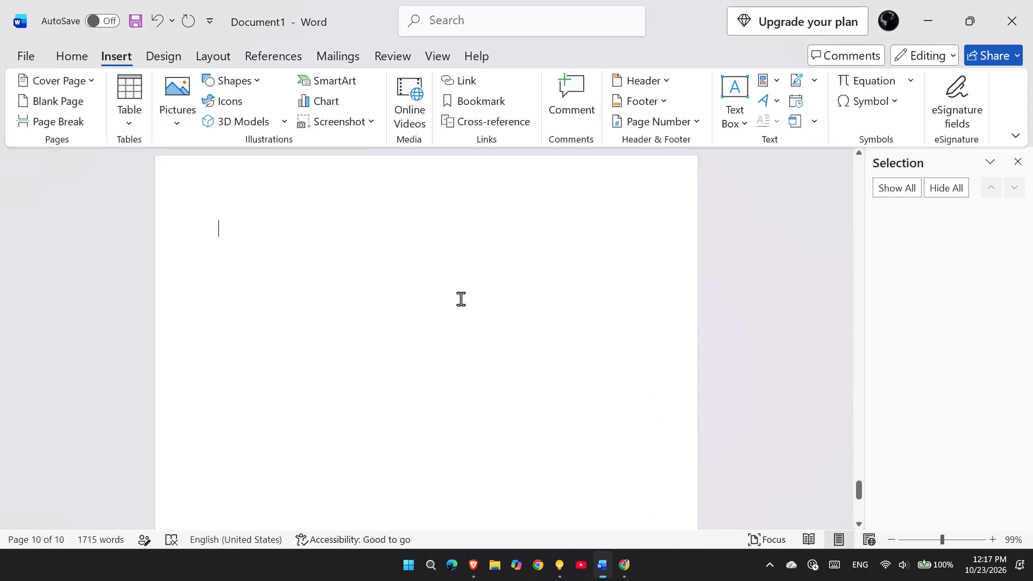
scroll(461, 299, up, 4)
scroll(461, 299, down, 1)
key(ctrl+v)
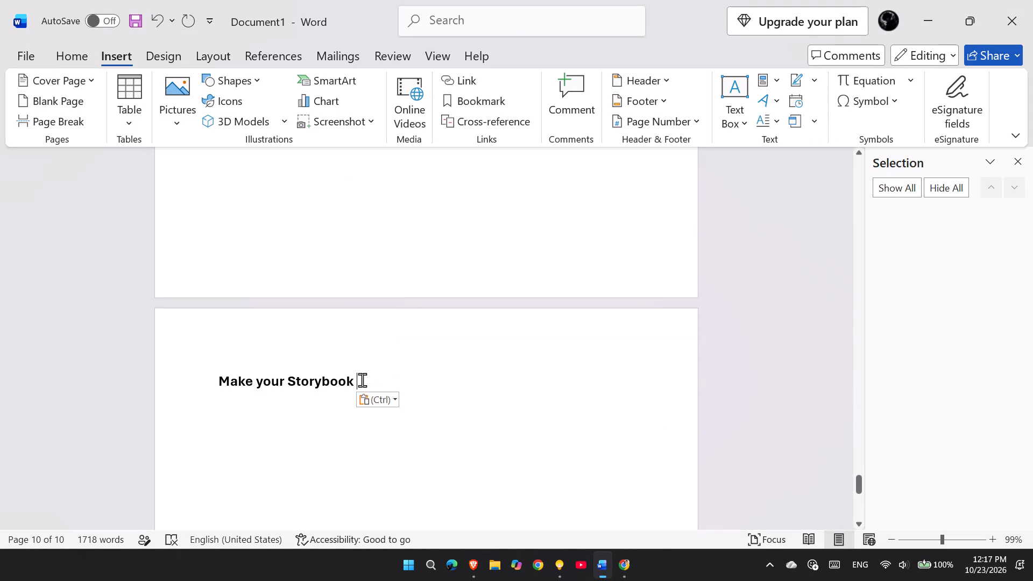
Centre the "Make your Storybook" heading on the page.
drag(362, 380, 174, 367)
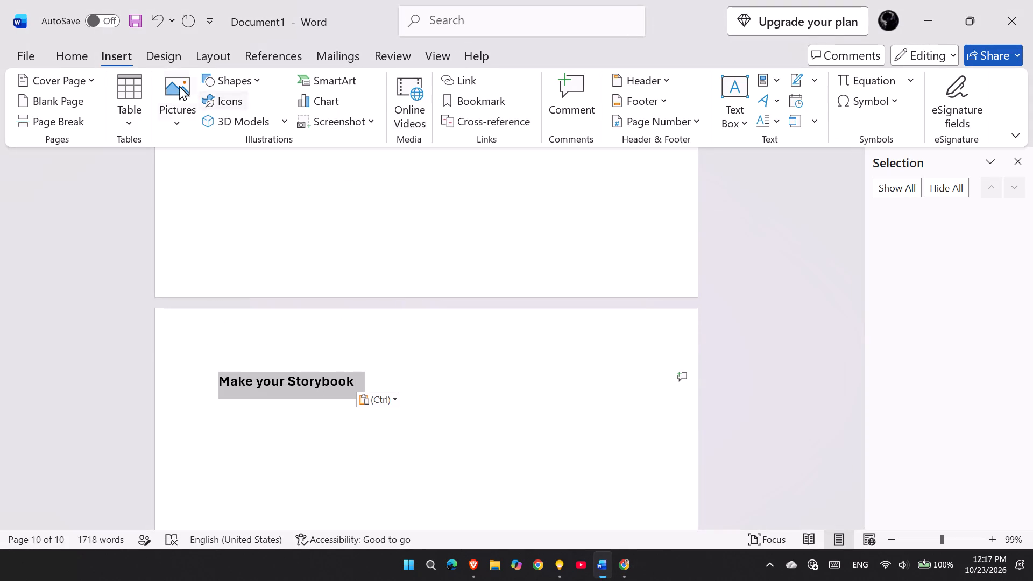
click(79, 53)
click(354, 110)
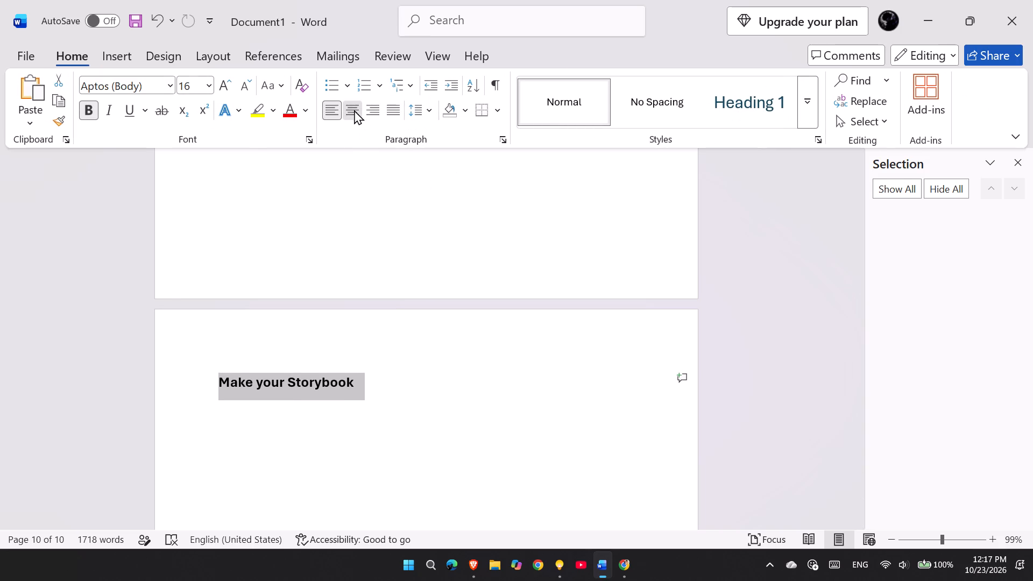
click(533, 395)
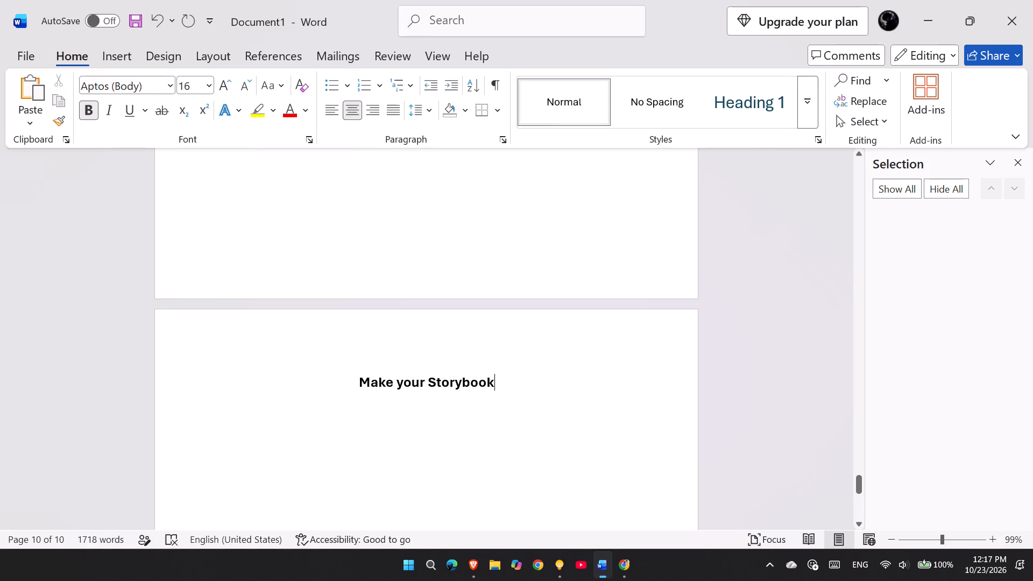
Change the case of the centred storybook heading to UPPERCASE.
scroll(534, 394, down, 1)
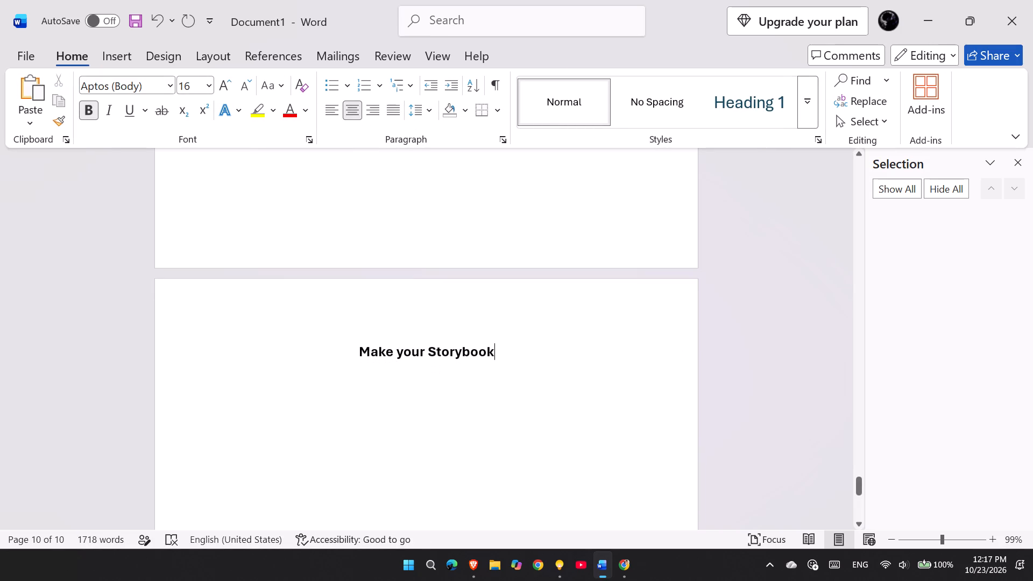
drag(496, 349, 365, 345)
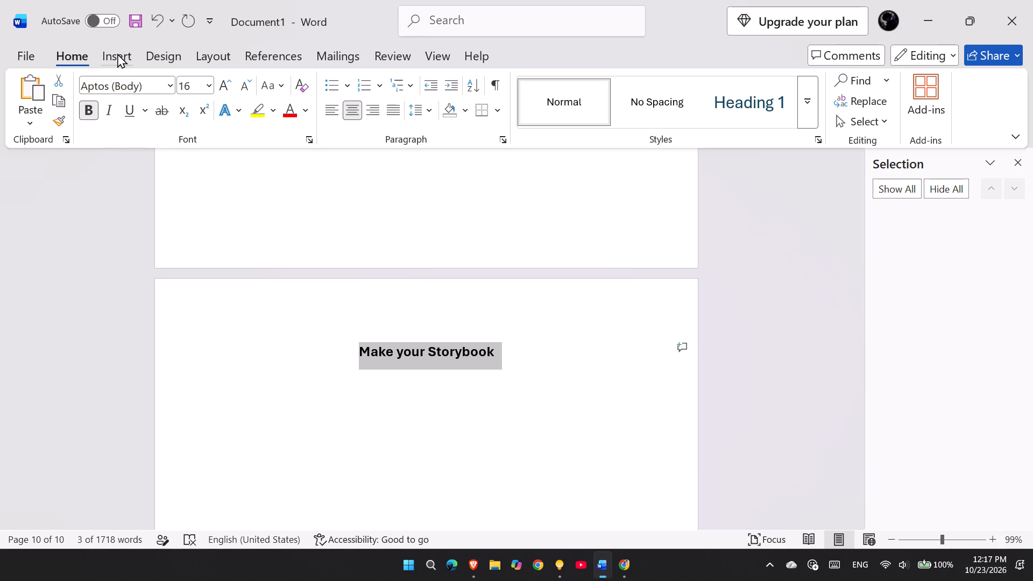
click(279, 83)
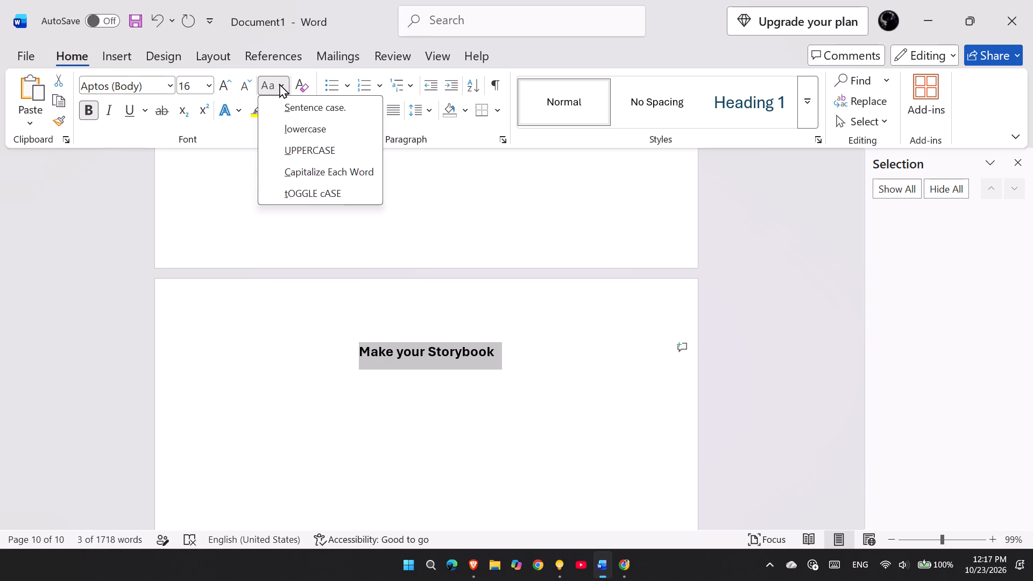
click(294, 148)
click(532, 377)
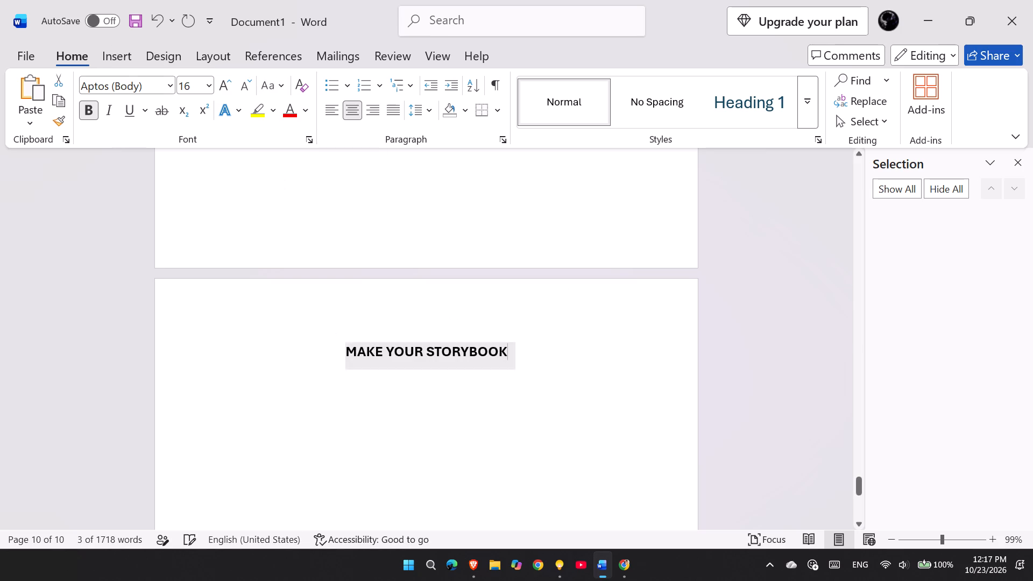
Start a new left-aligned line below the storybook heading.
key(Return)
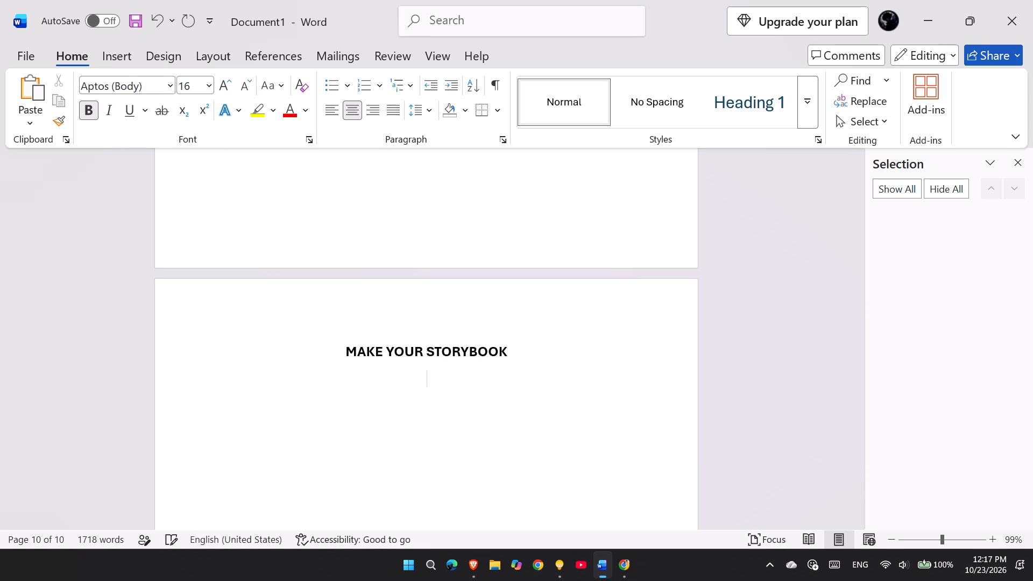
click(335, 110)
Switch to Chrome and read the storybook task's steps, its example prompt and the submission instructions.
click(622, 568)
click(558, 416)
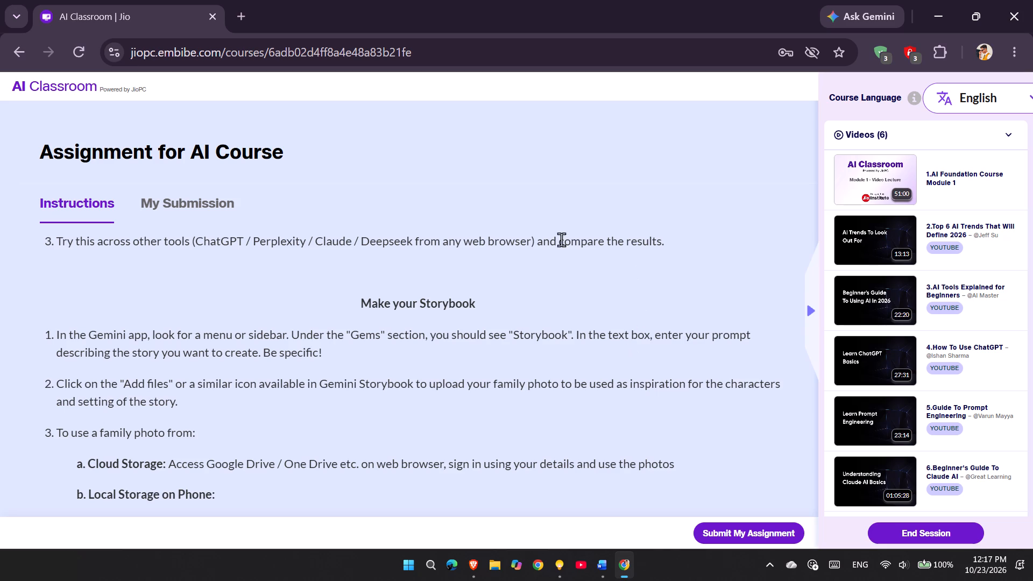
scroll(521, 318, down, 4)
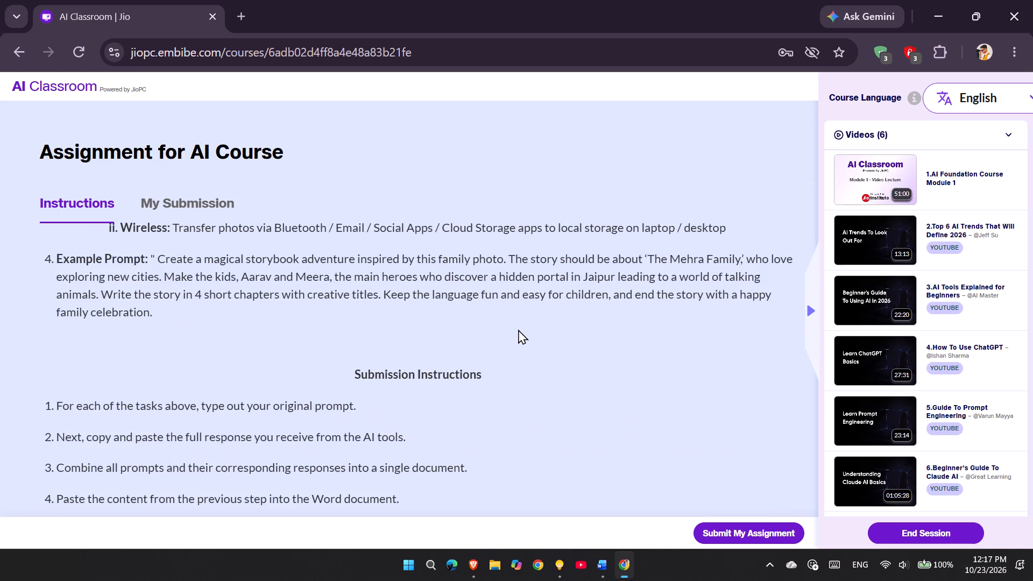
scroll(518, 329, down, 2)
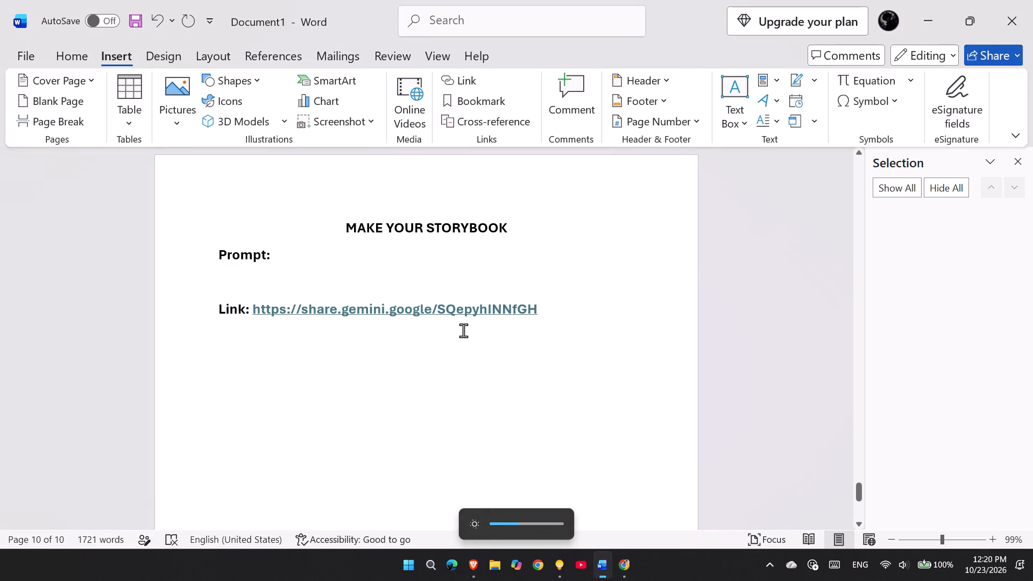
key(ctrl+v)
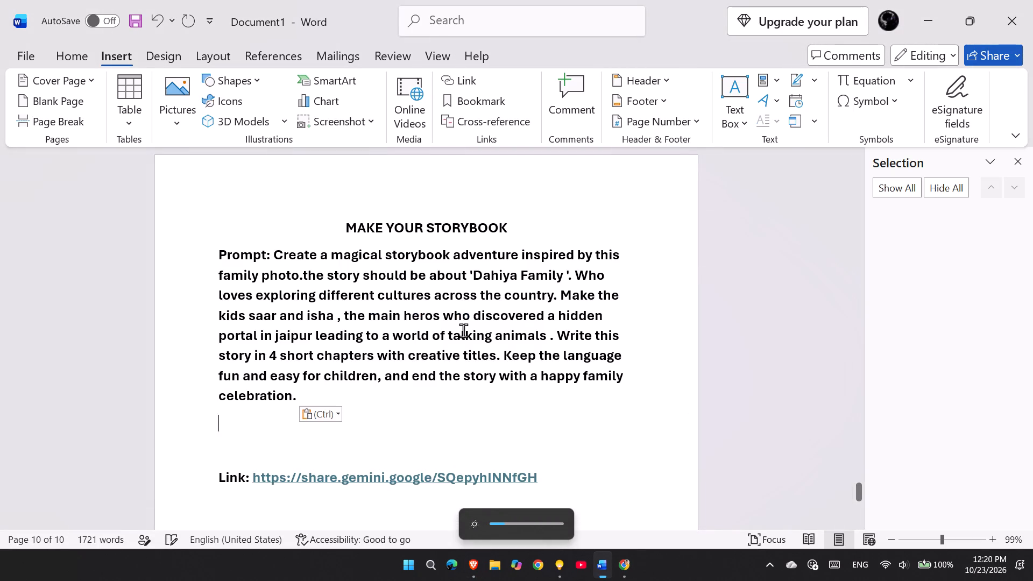
Remove bold from the pasted storybook prompt text, leaving out the "Prompt:" label.
drag(303, 397, 270, 280)
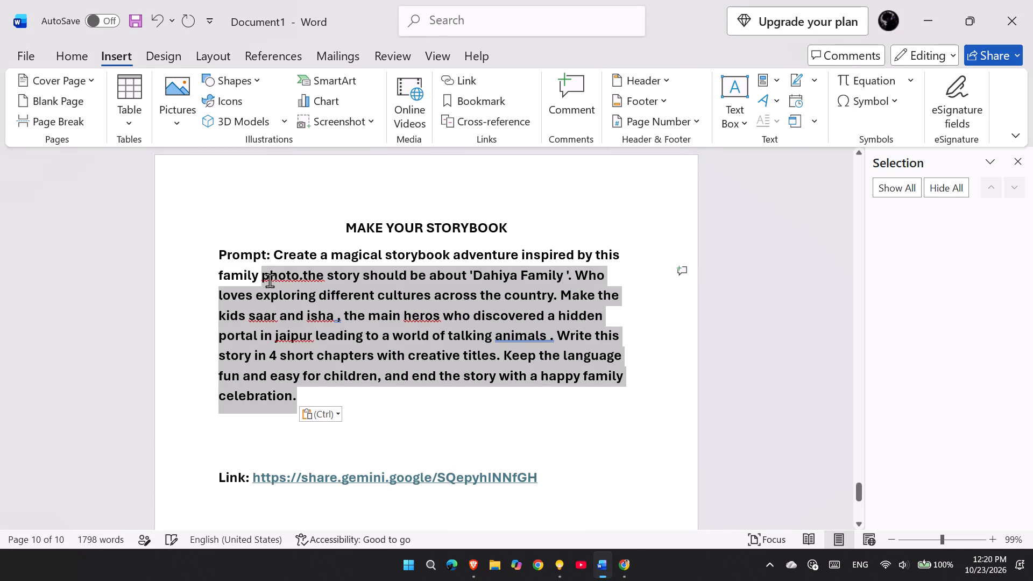
drag(270, 280, 277, 255)
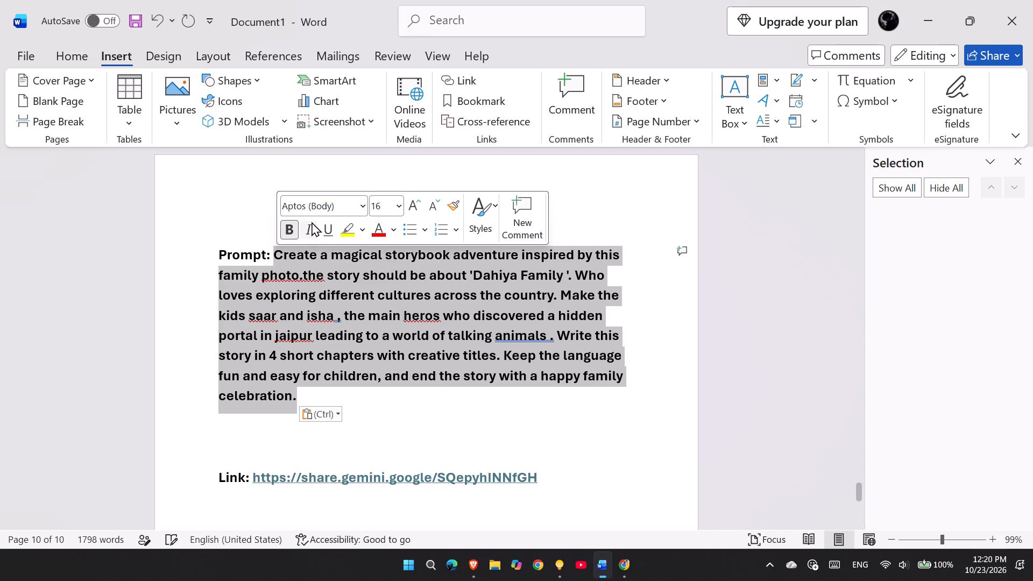
click(289, 228)
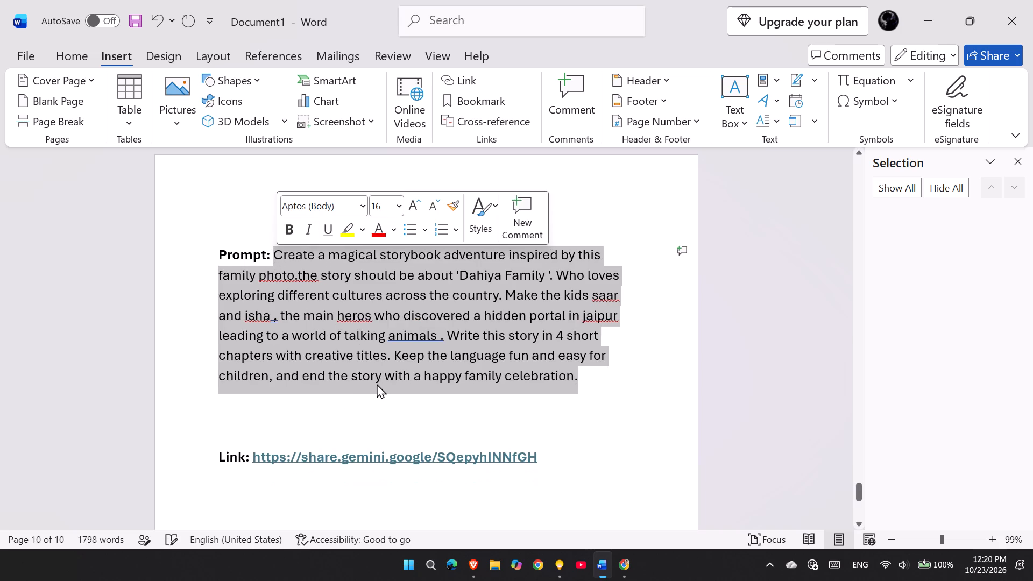
click(383, 395)
Apply the suggested spelling corrections in the storybook prompt: "photo. The", "heroes", "Jaipur" and the capitalised names of both kids.
right_click(275, 275)
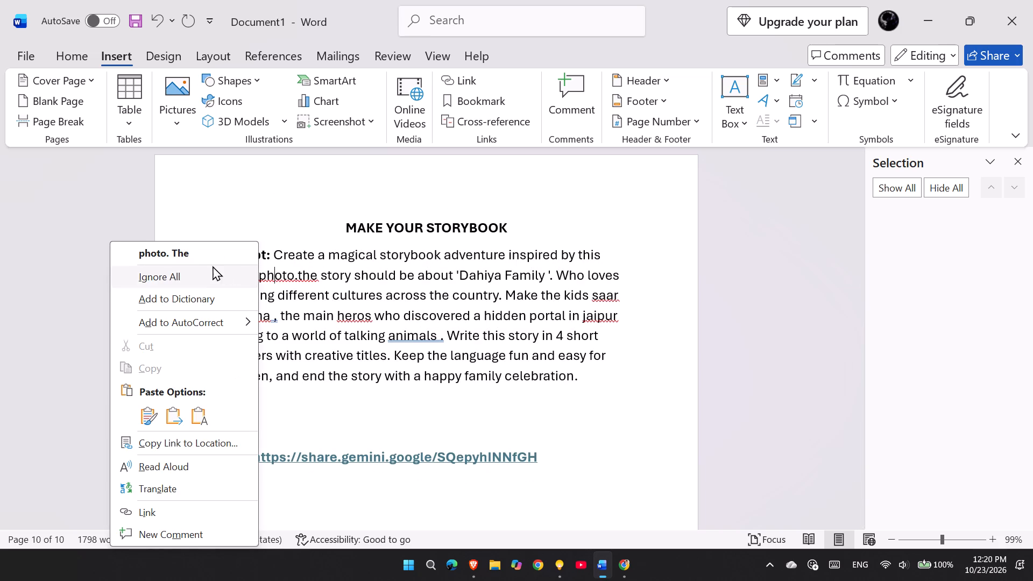
click(194, 251)
right_click(357, 320)
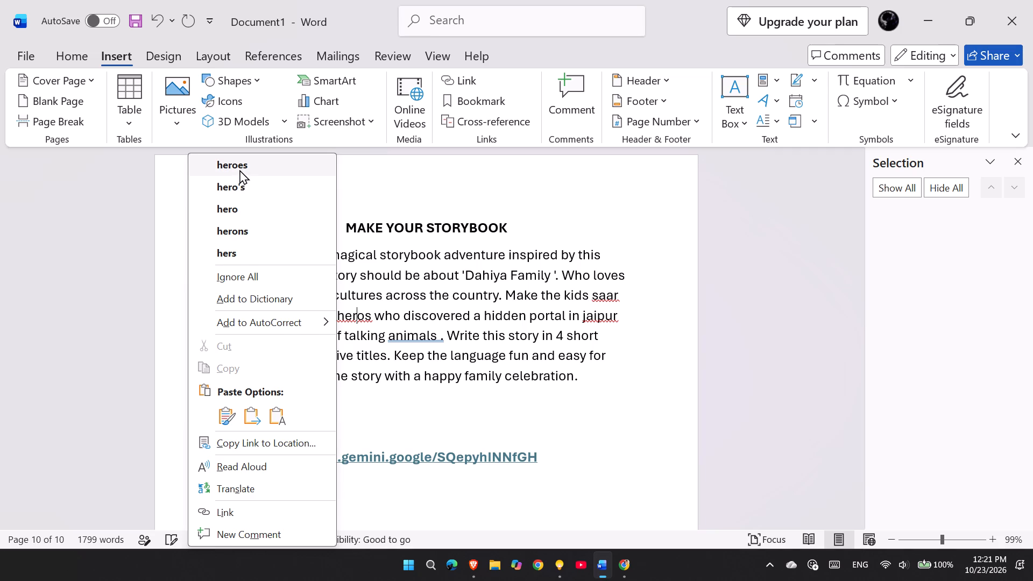
click(239, 169)
click(250, 316)
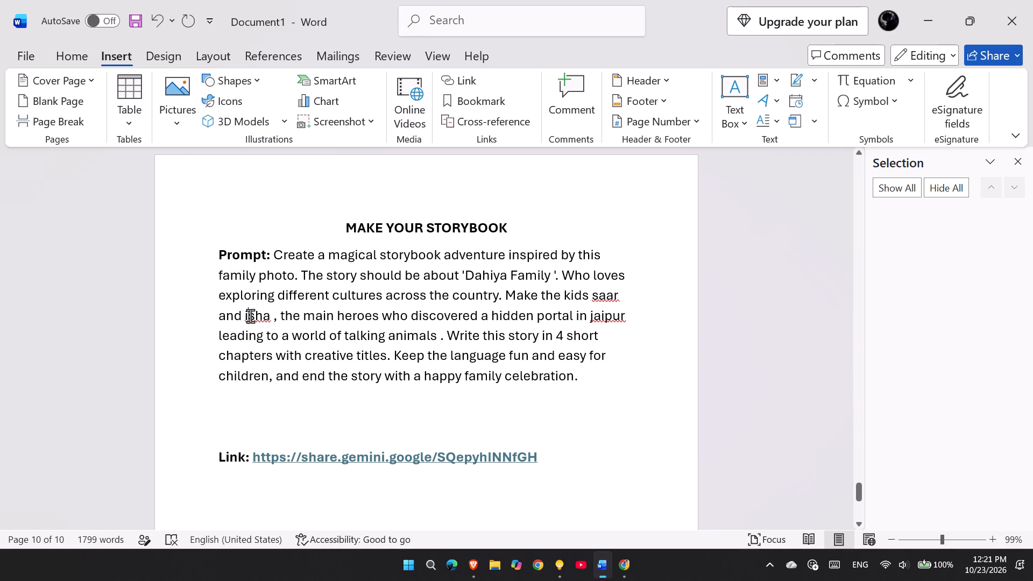
right_click(250, 316)
click(155, 163)
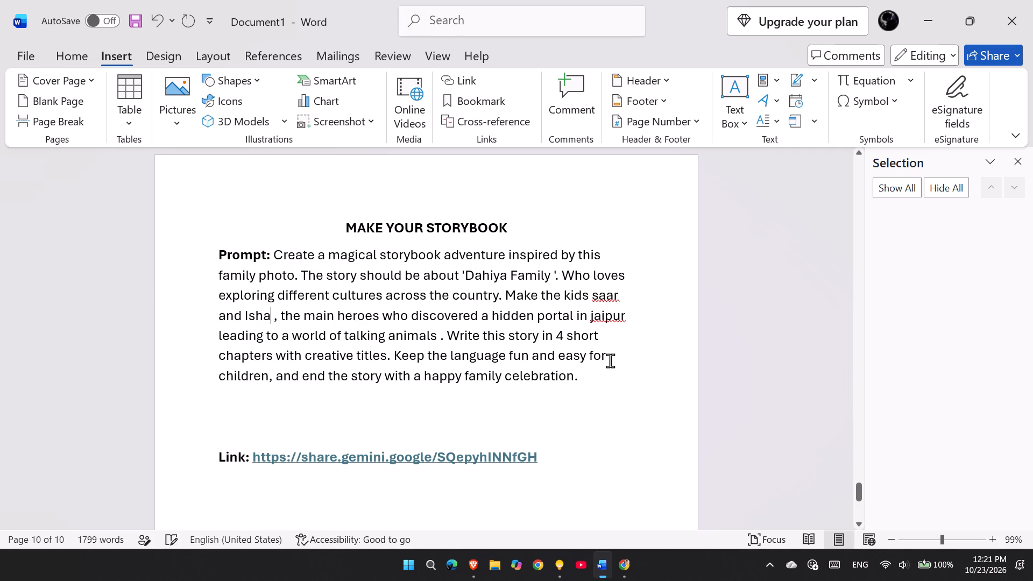
right_click(603, 296)
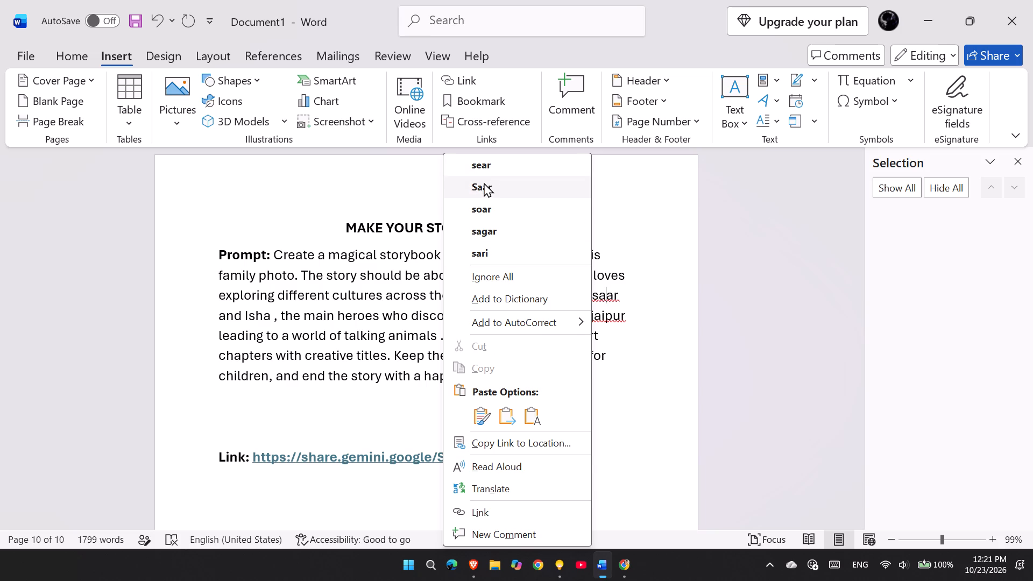
click(484, 184)
right_click(614, 320)
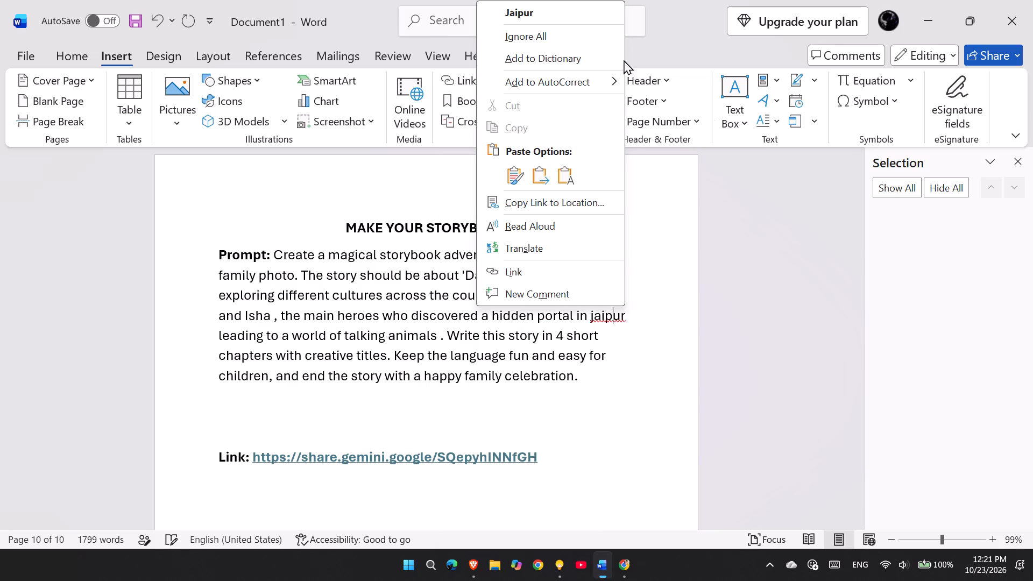
click(527, 17)
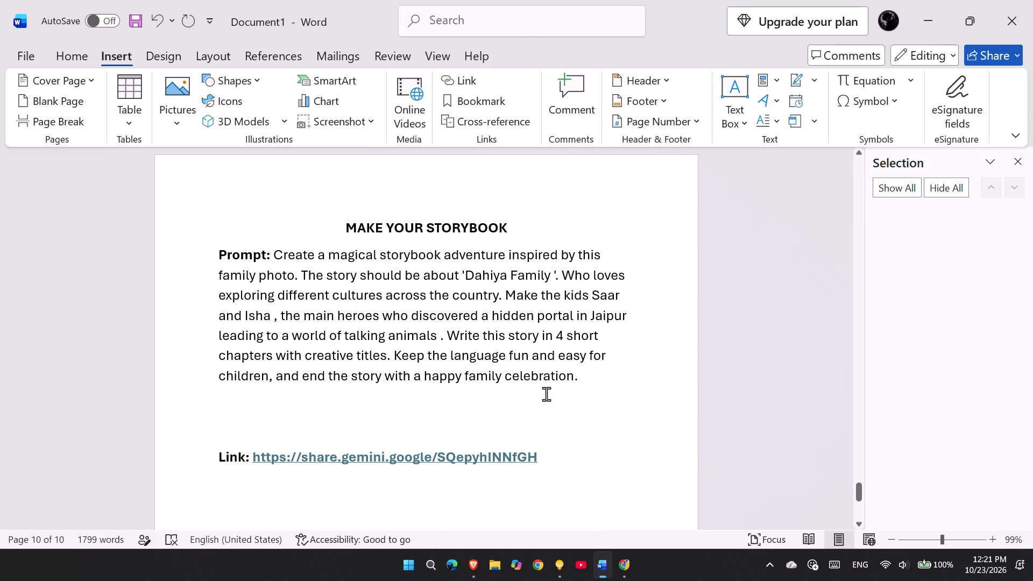
Close the Selection pane.
scroll(610, 415, down, 4)
scroll(611, 409, up, 20)
scroll(611, 409, up, 4)
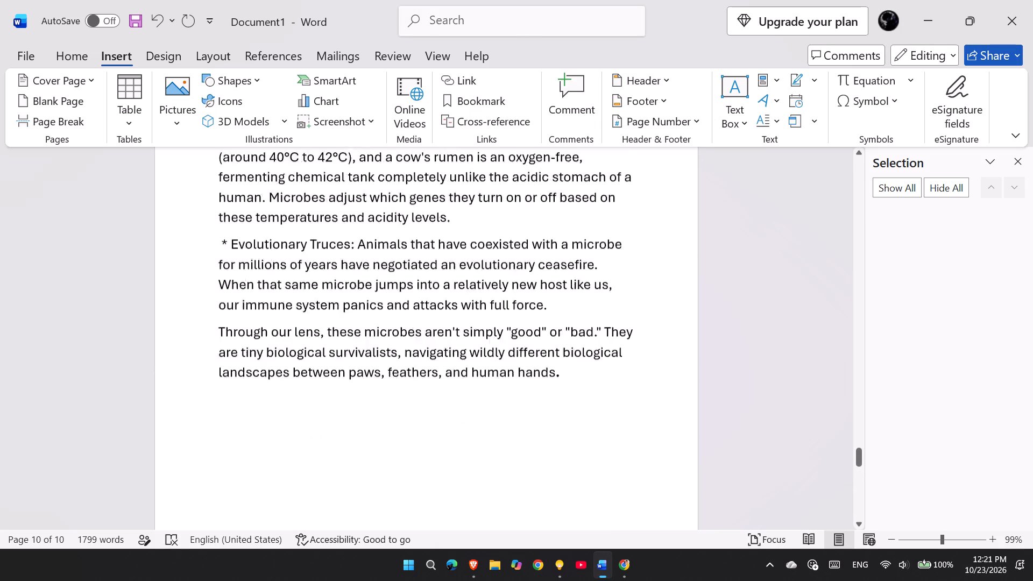
scroll(611, 409, up, 20)
scroll(611, 409, up, 20)
scroll(611, 409, up, 7)
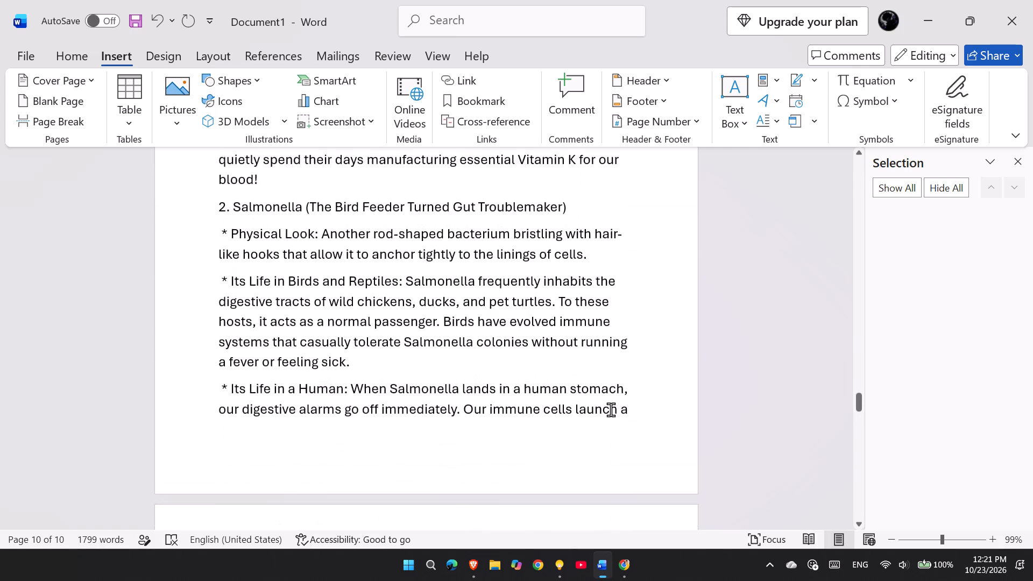
scroll(611, 409, up, 13)
click(1016, 162)
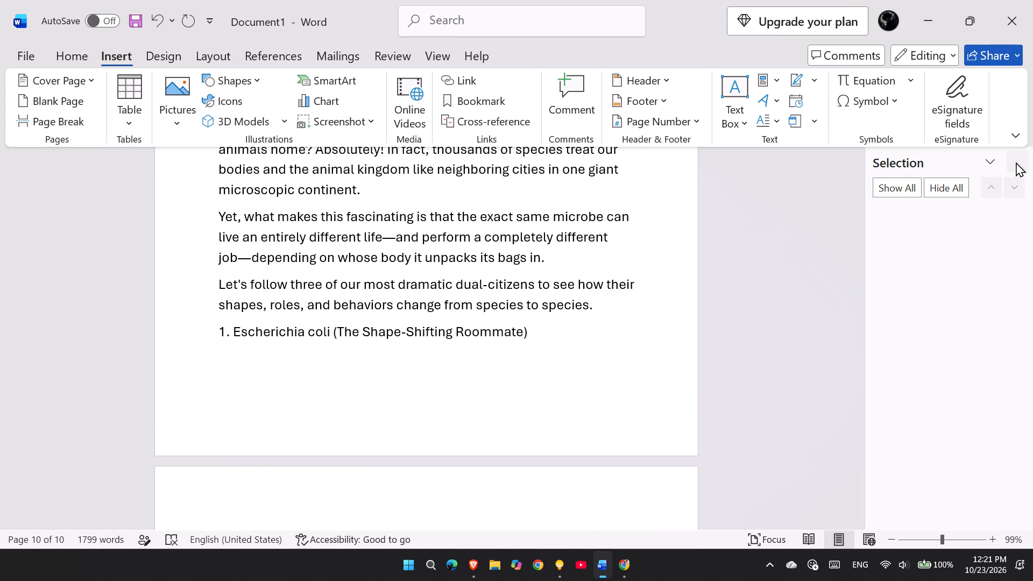
Number the CREATE YOUR OWN SUPER HERO heading on the first page with "1." in front.
scroll(485, 315, up, 20)
scroll(485, 315, up, 19)
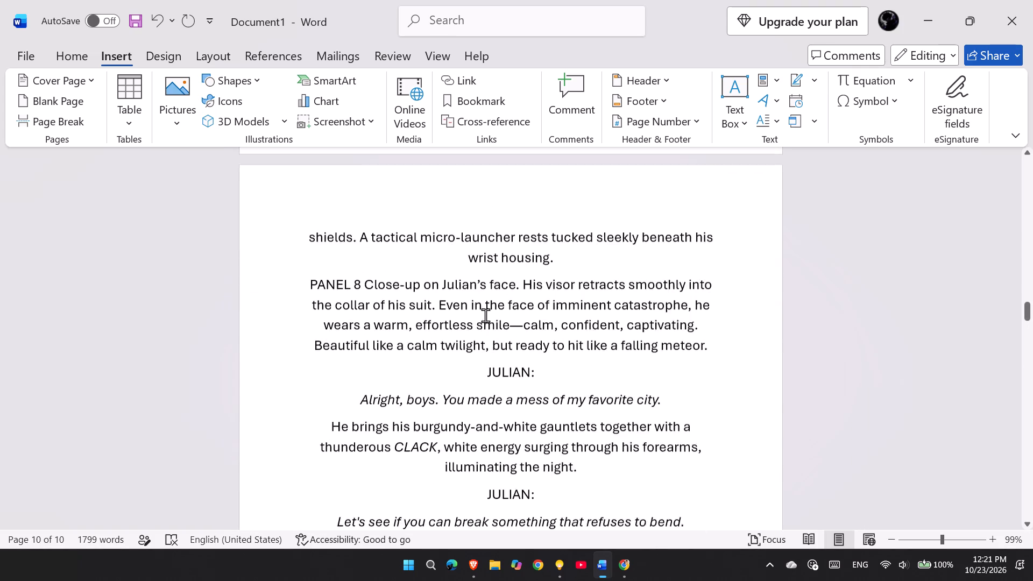
scroll(485, 315, up, 20)
scroll(485, 315, up, 20)
scroll(485, 315, up, 16)
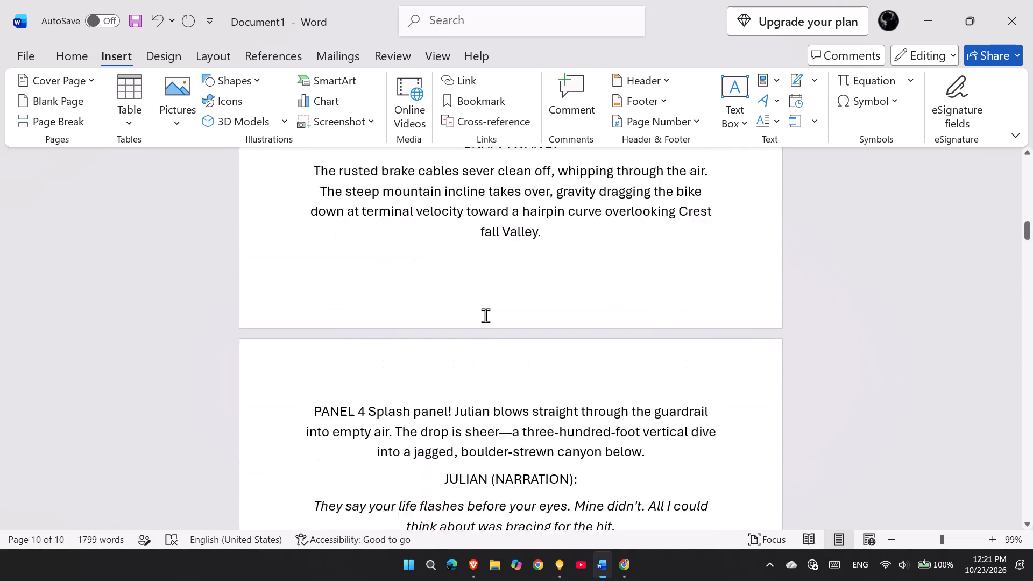
scroll(485, 315, up, 20)
scroll(485, 315, up, 20)
scroll(485, 315, up, 3)
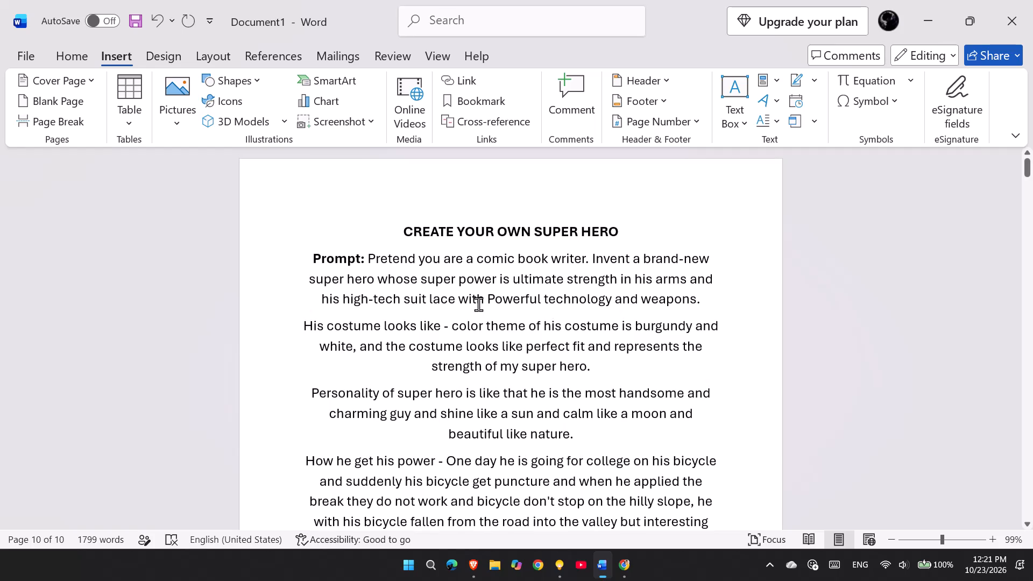
click(397, 230)
text(1.)
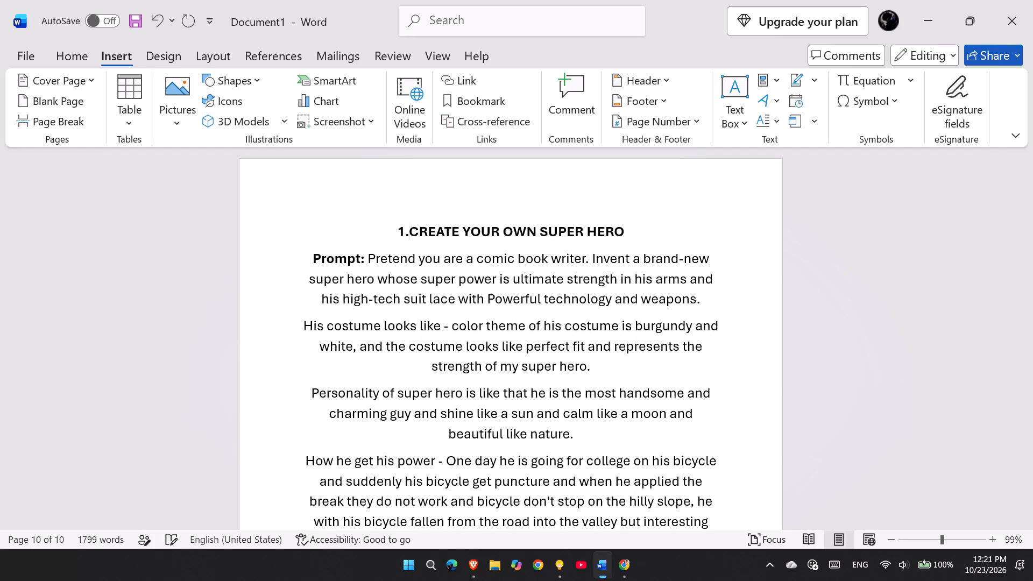
Number the KNOW YOUR MICROBES heading with "2." in front.
scroll(585, 273, down, 19)
scroll(819, 474, down, 4)
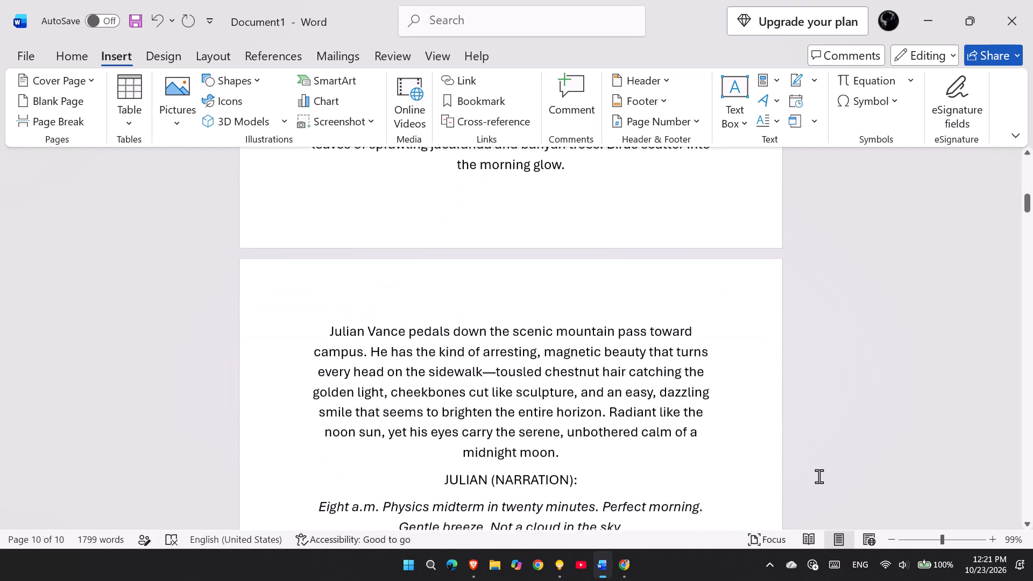
scroll(819, 476, down, 7)
click(901, 538)
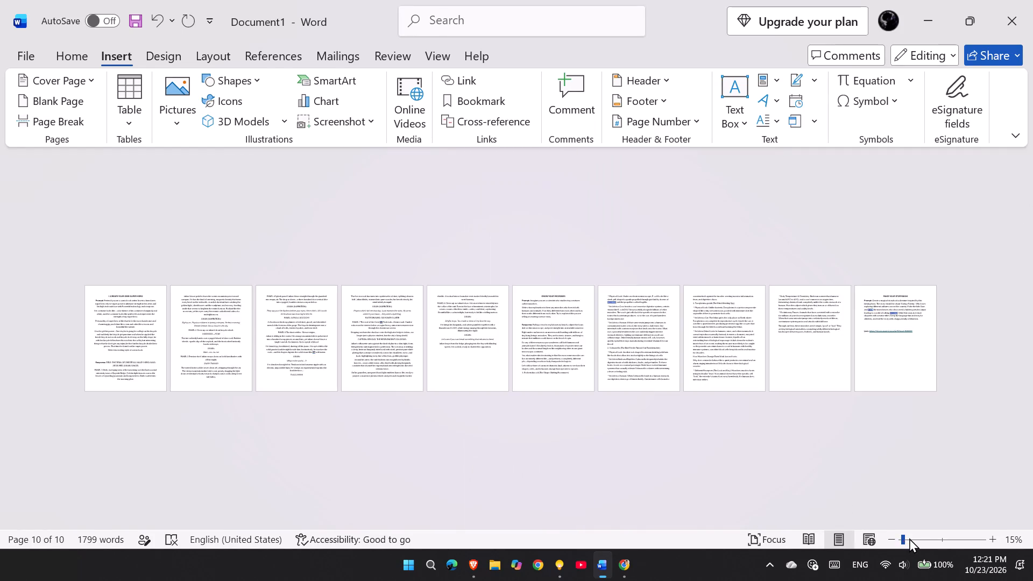
click(909, 538)
click(924, 536)
scroll(343, 245, up, 3)
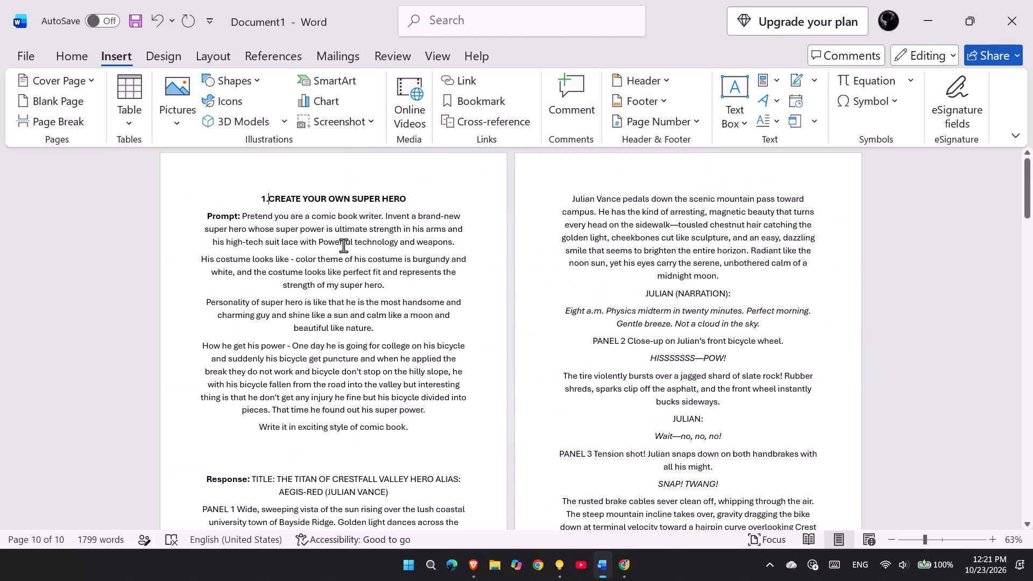
scroll(343, 245, up, 2)
scroll(343, 245, down, 20)
scroll(343, 245, down, 9)
scroll(607, 313, down, 8)
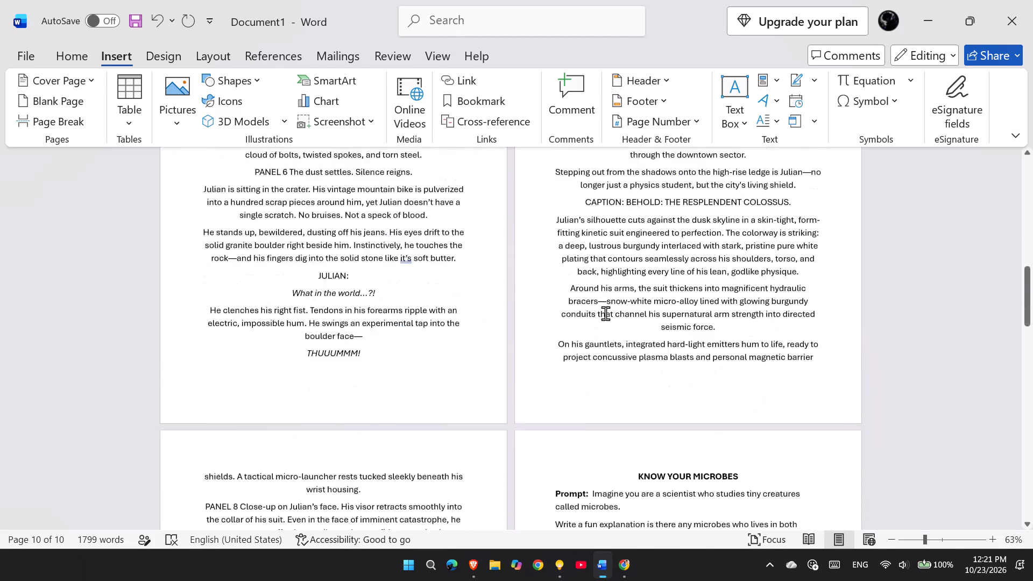
scroll(564, 311, down, 5)
click(631, 295)
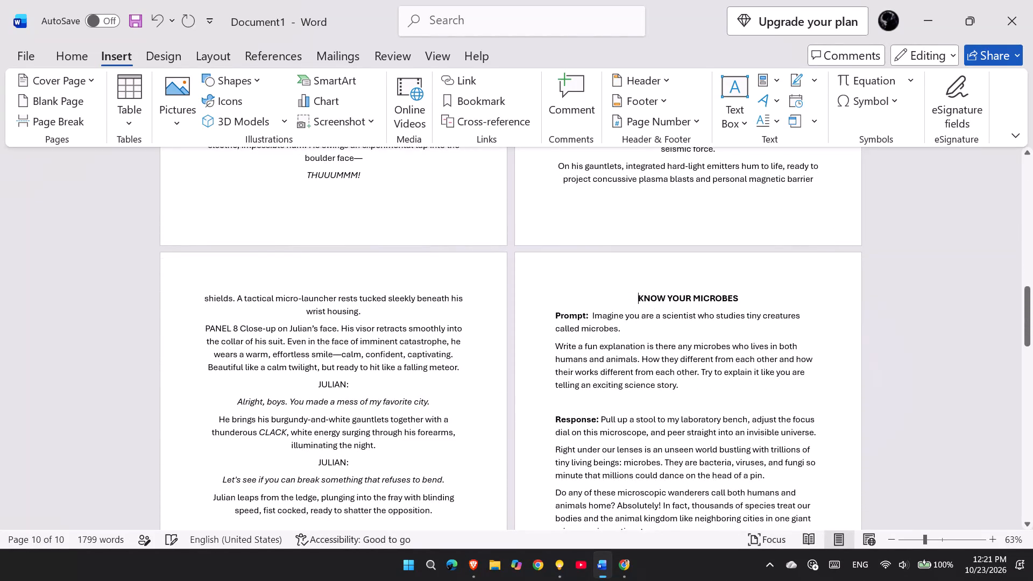
text(2.)
Number the MAKE YOUR STORYBOOK heading on the last page with "3." in front.
scroll(638, 332, down, 12)
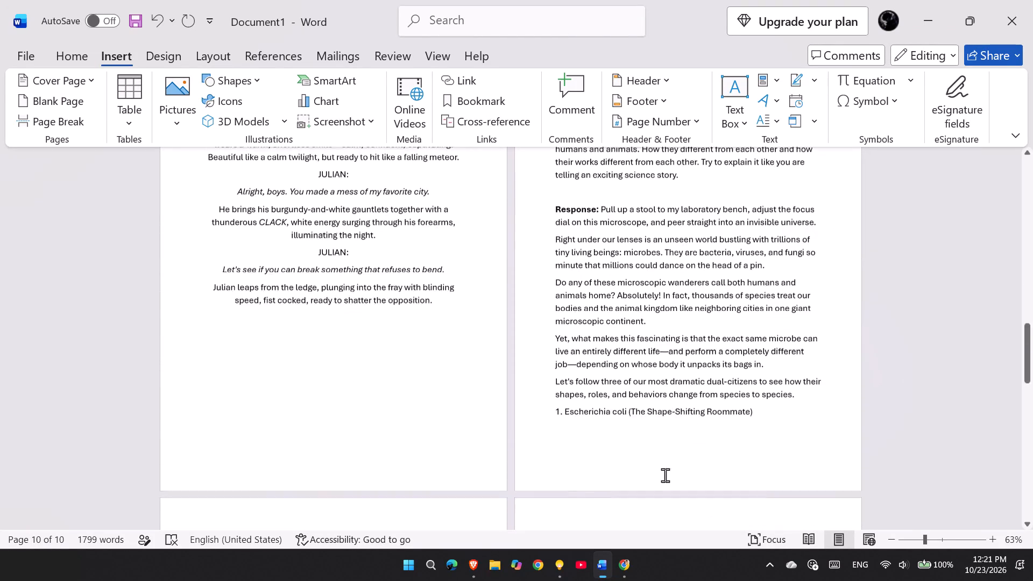
scroll(665, 475, down, 20)
scroll(665, 475, down, 11)
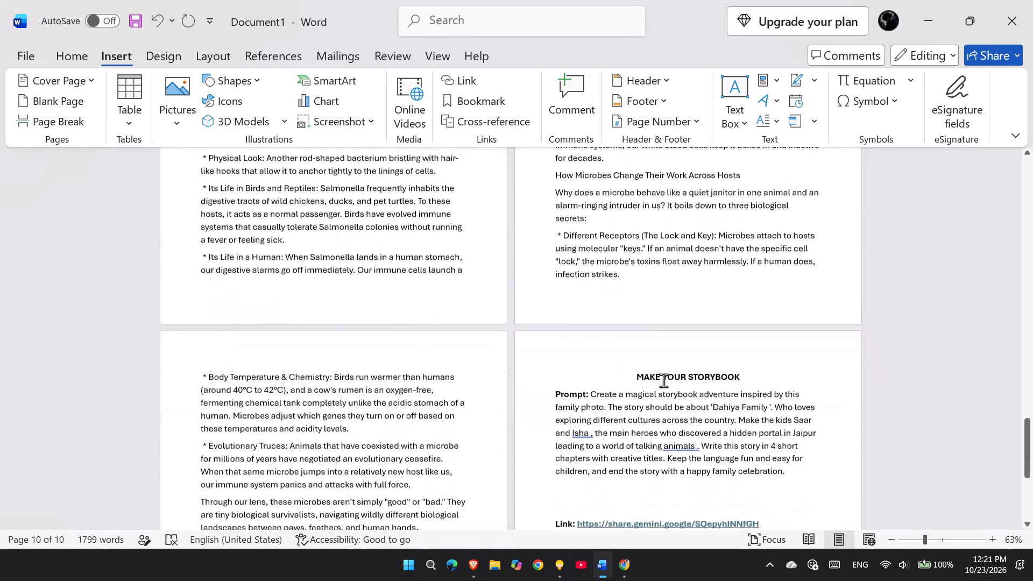
click(633, 379)
text(3.)
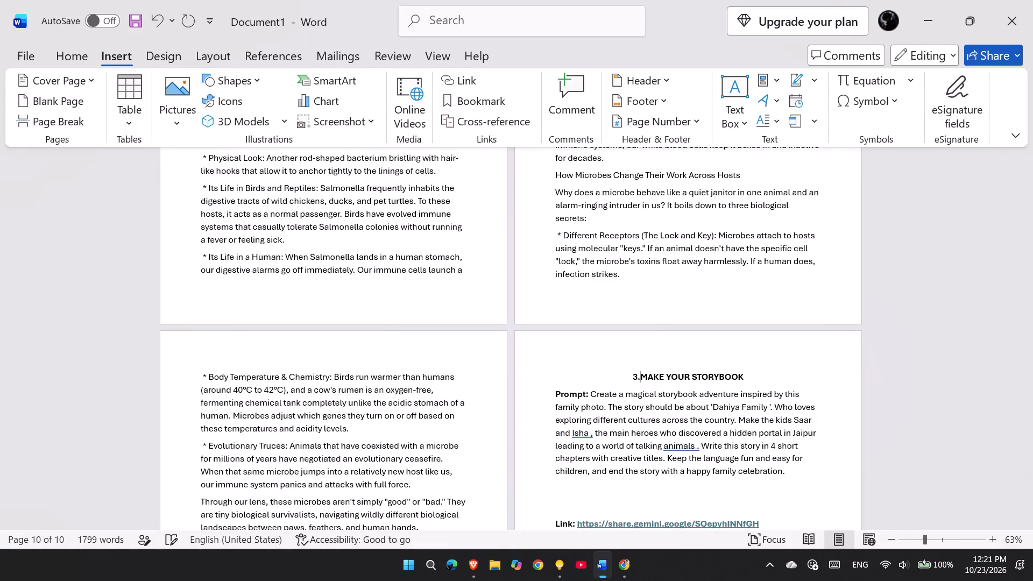
scroll(917, 388, down, 5)
click(878, 354)
Start saving the document and enter Week1_Assignment_ plus the student's first name as file name, following the naming rule in the course instructions in Chrome.
scroll(889, 350, up, 8)
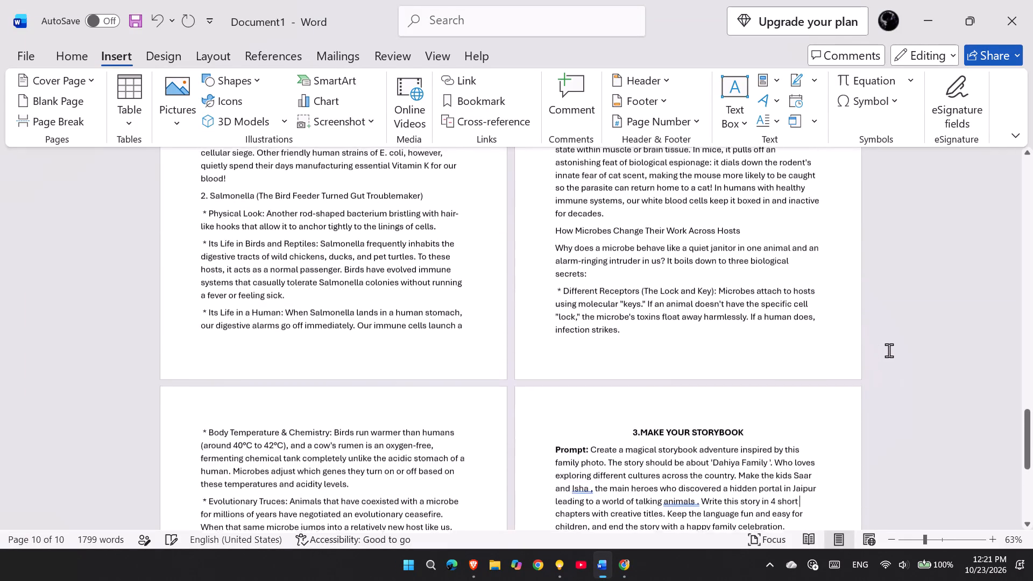
scroll(889, 350, up, 8)
key(ctrl+s)
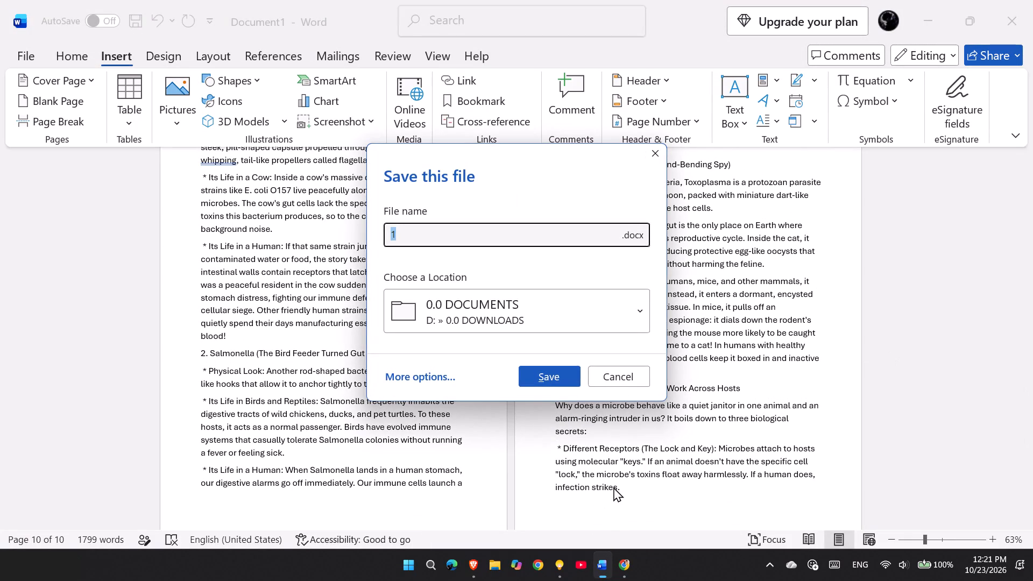
click(623, 573)
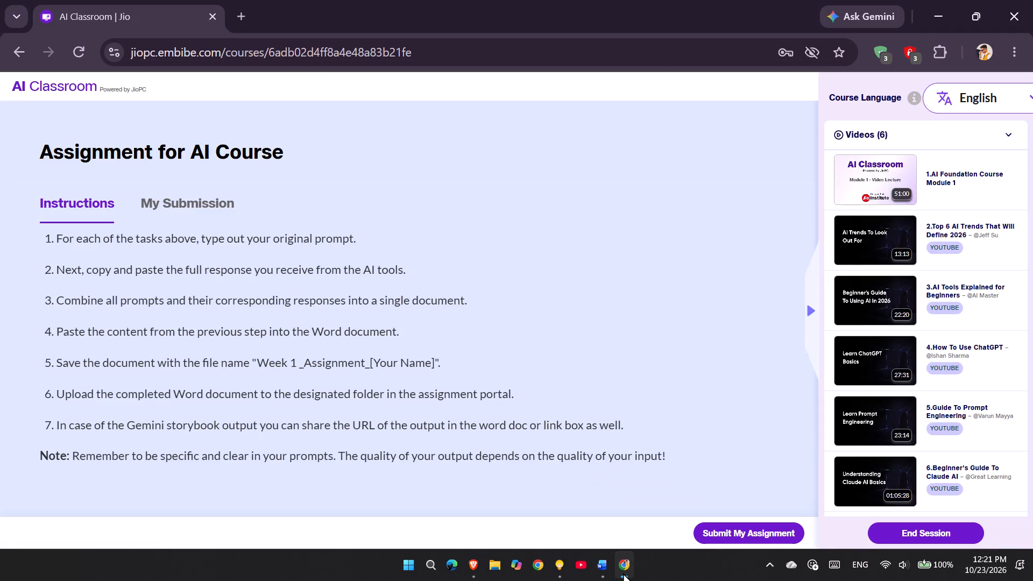
click(623, 573)
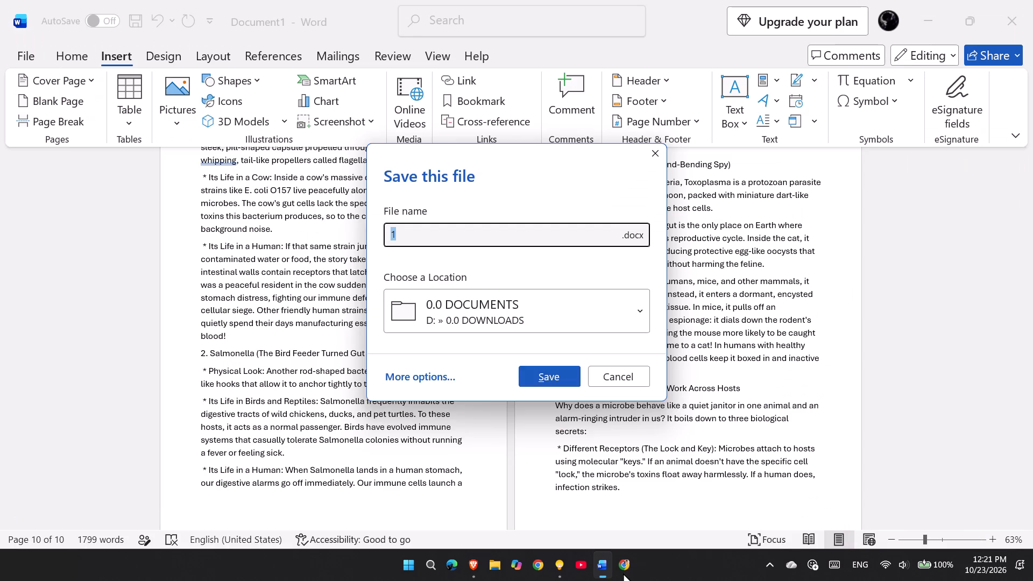
key(shift+w)
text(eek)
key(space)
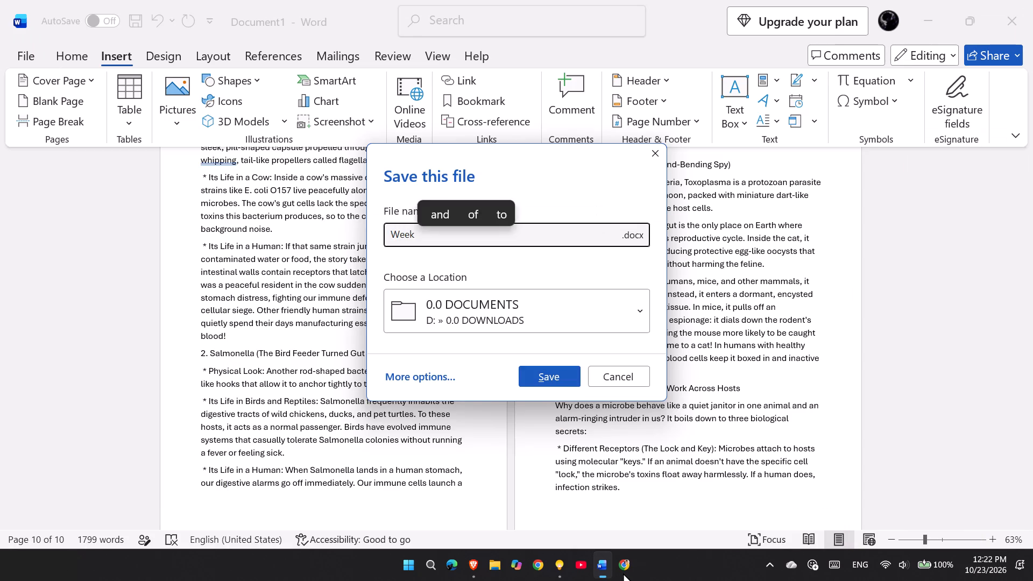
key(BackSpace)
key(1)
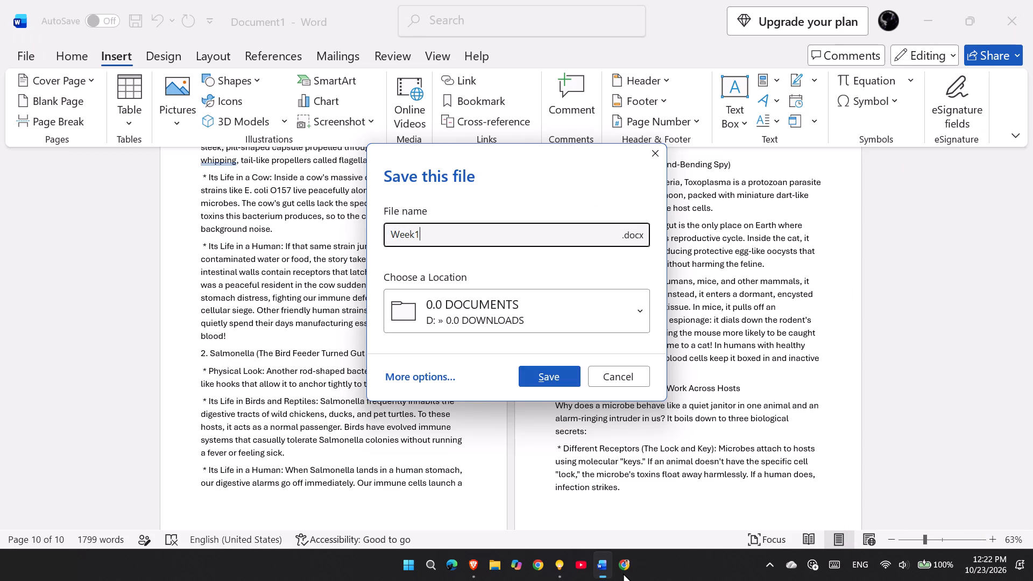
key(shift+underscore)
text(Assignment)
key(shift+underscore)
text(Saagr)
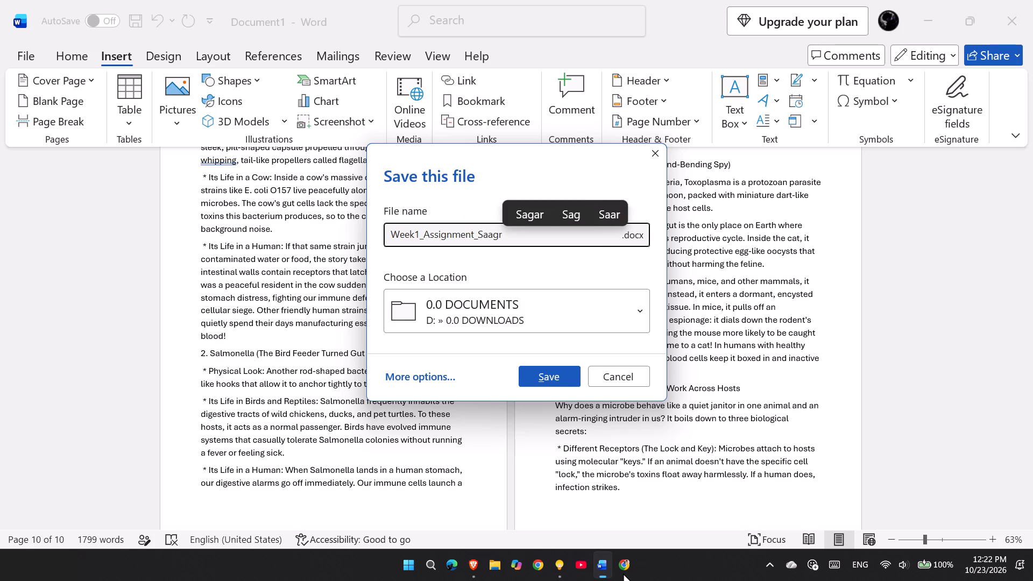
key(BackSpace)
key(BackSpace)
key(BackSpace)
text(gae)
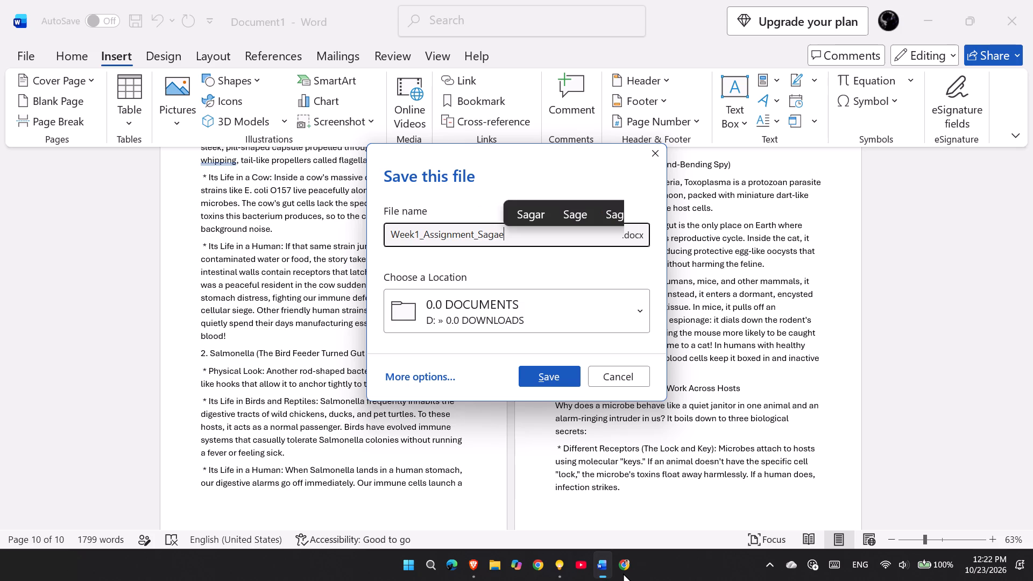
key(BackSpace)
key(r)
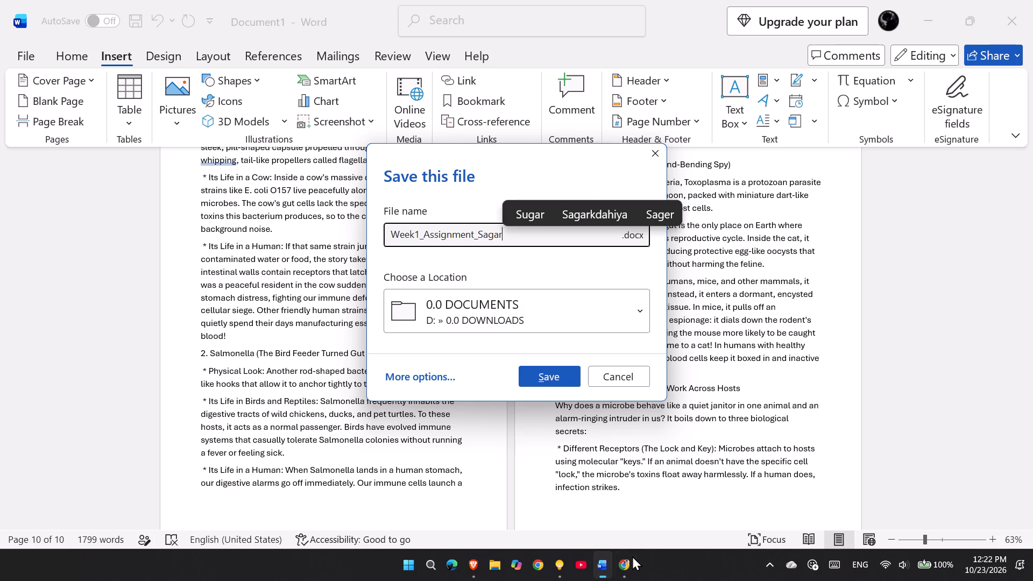
Switch to the AI Classroom in Chrome and examine the registered name in the profile details.
click(625, 562)
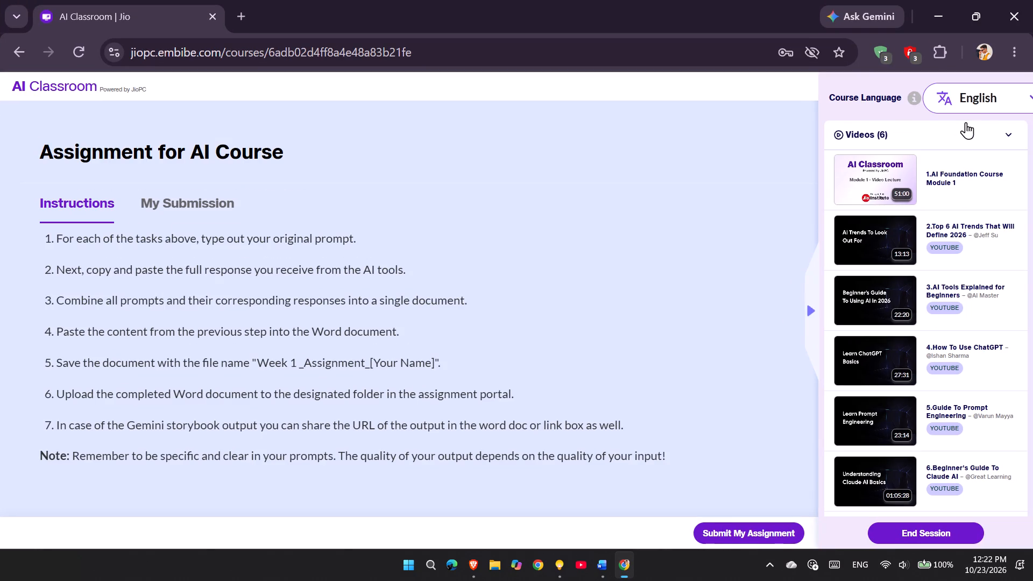
scroll(812, 408, down, 4)
scroll(888, 513, up, 5)
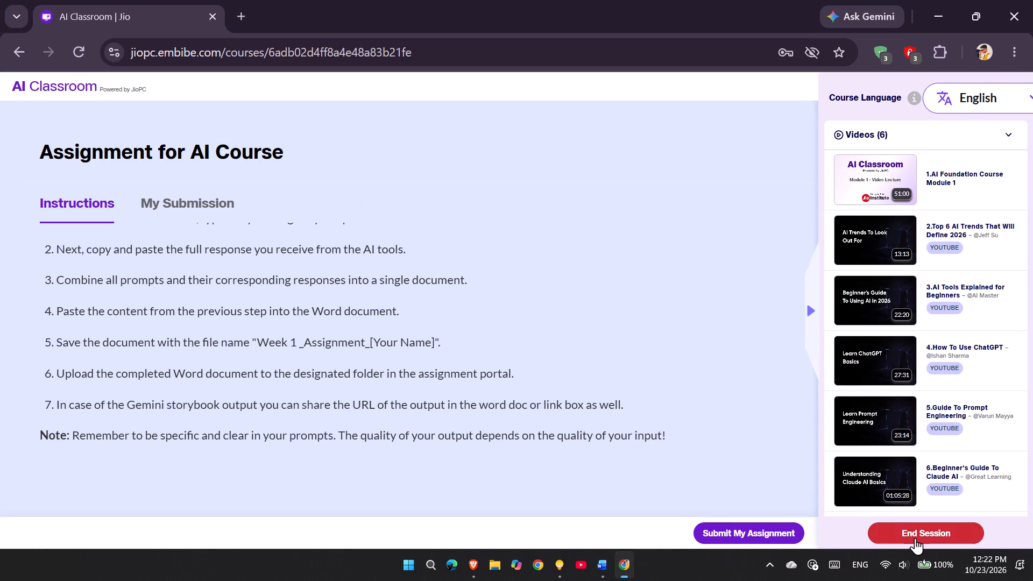
scroll(851, 141, up, 5)
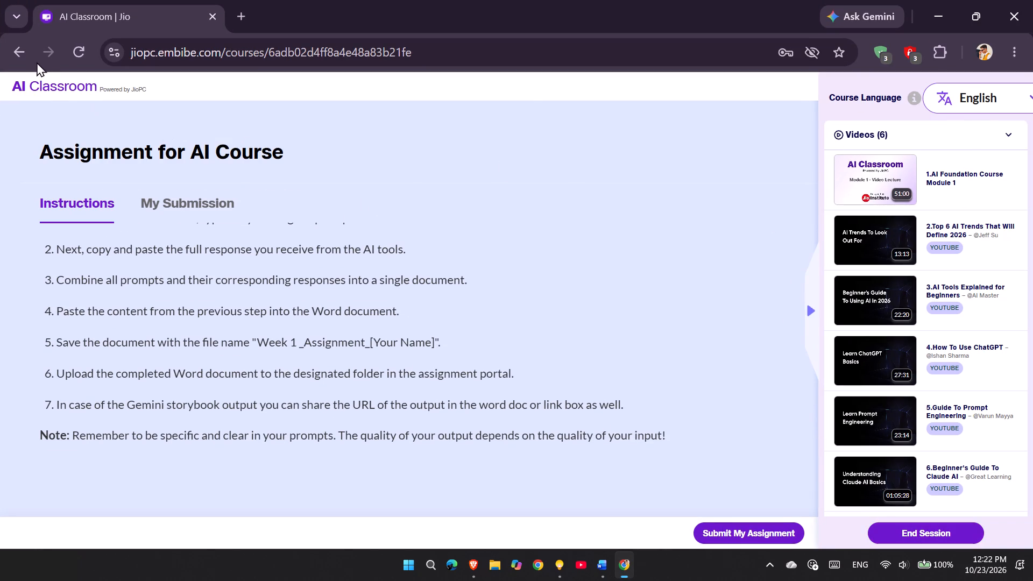
click(24, 54)
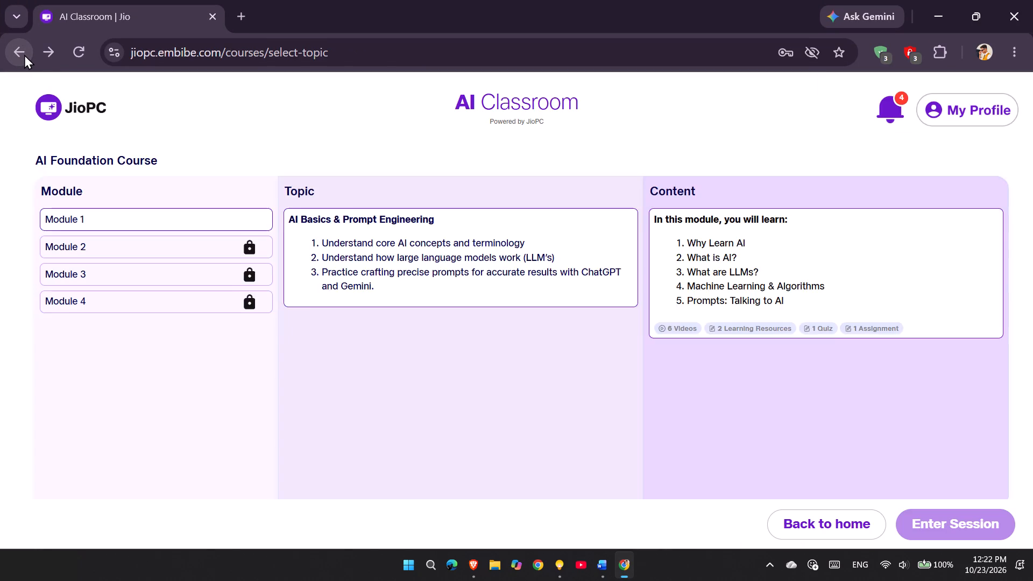
click(24, 54)
click(967, 118)
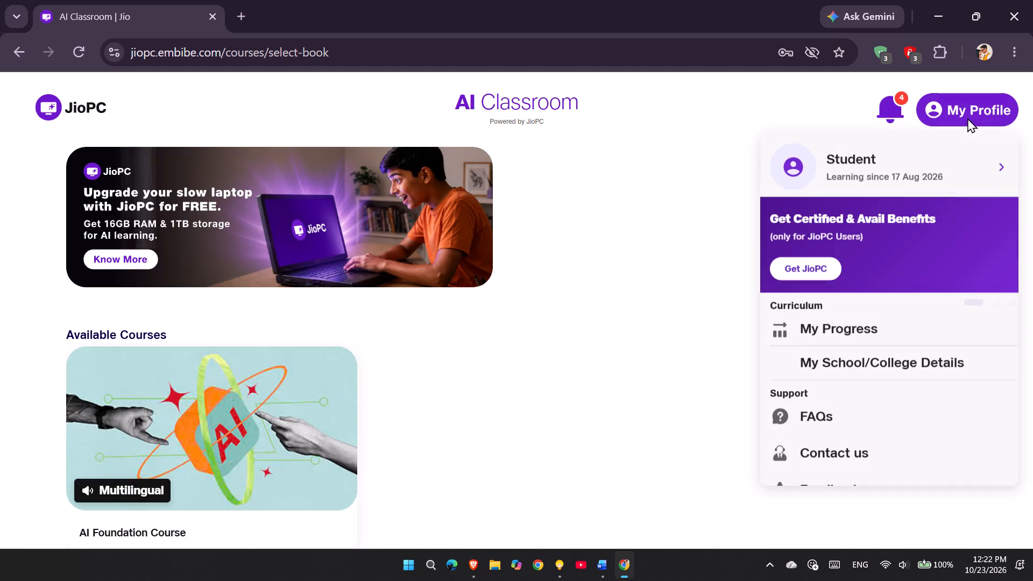
click(992, 169)
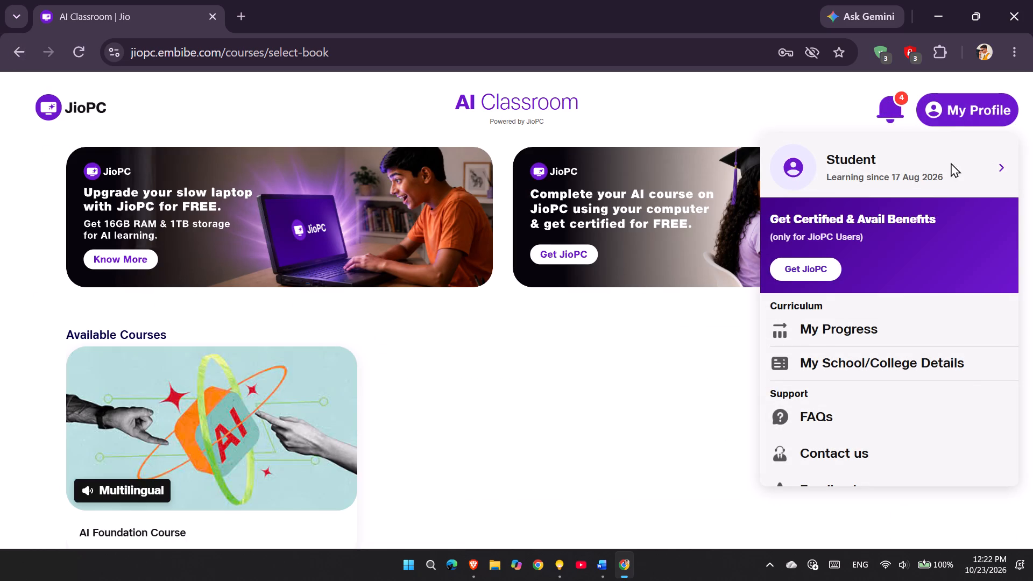
click(1000, 166)
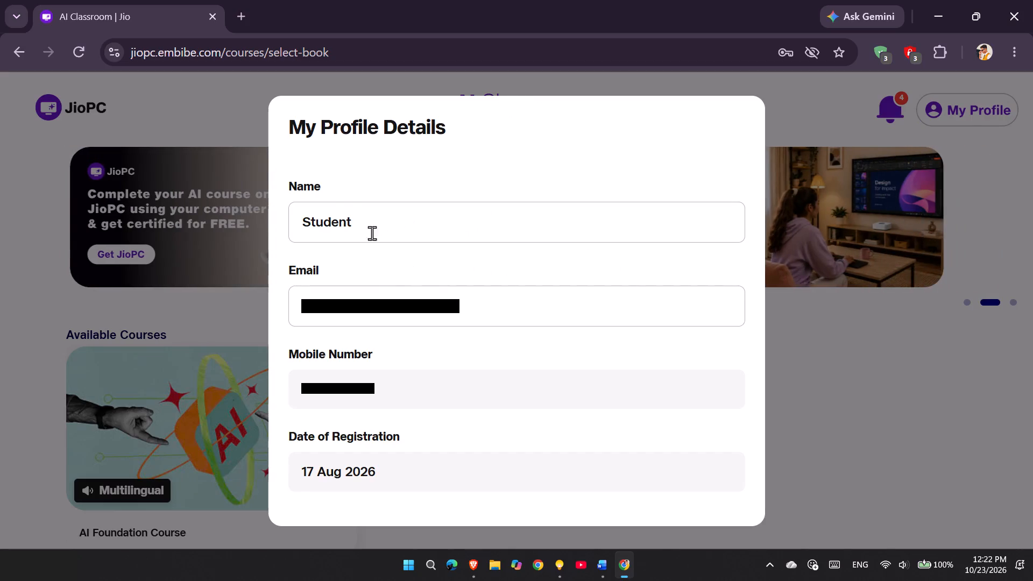
click(351, 219)
scroll(453, 284, down, 6)
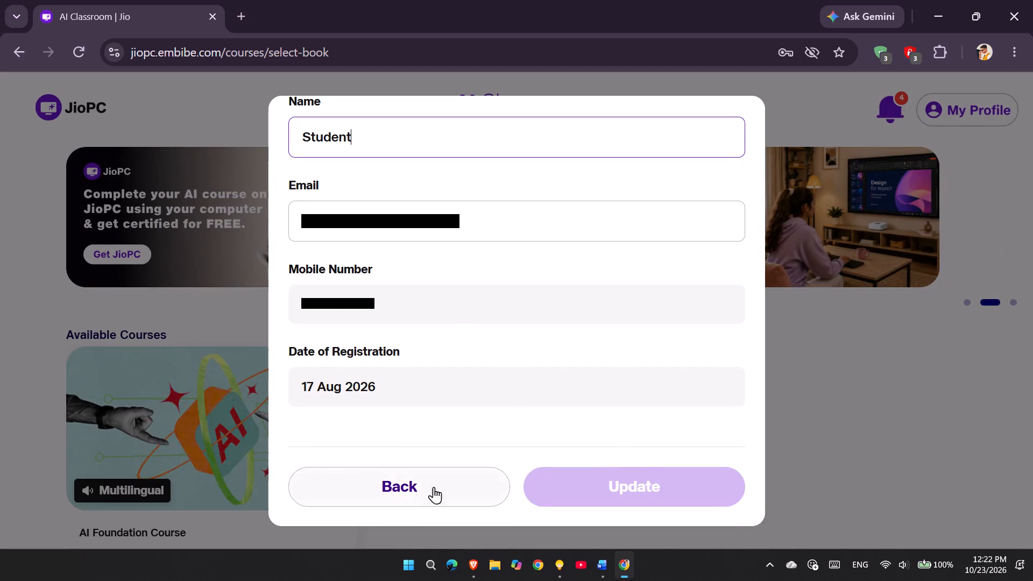
click(952, 403)
Examine the student's name in My School/College Details.
click(935, 112)
scroll(886, 358, down, 4)
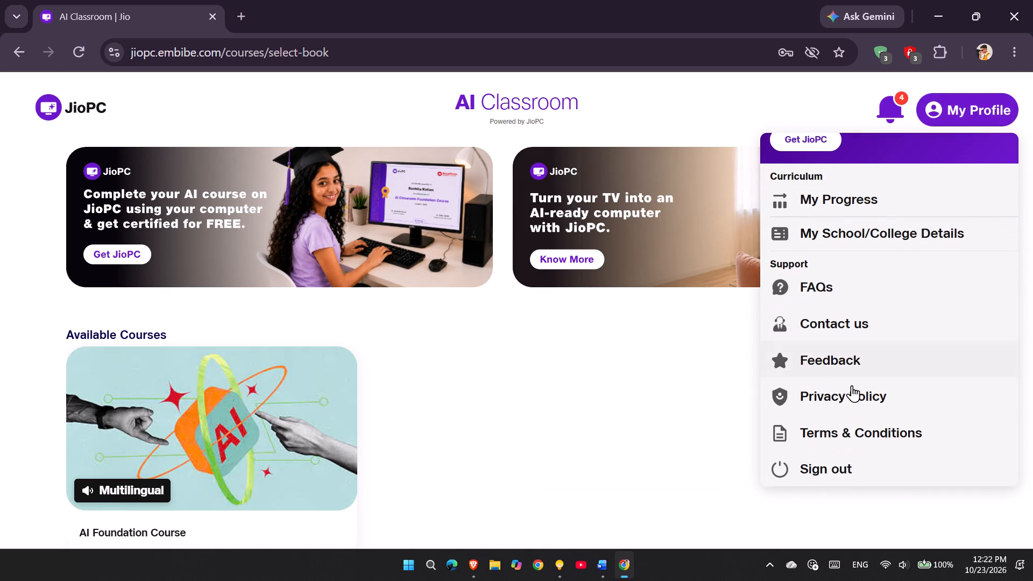
scroll(860, 359, up, 2)
click(846, 363)
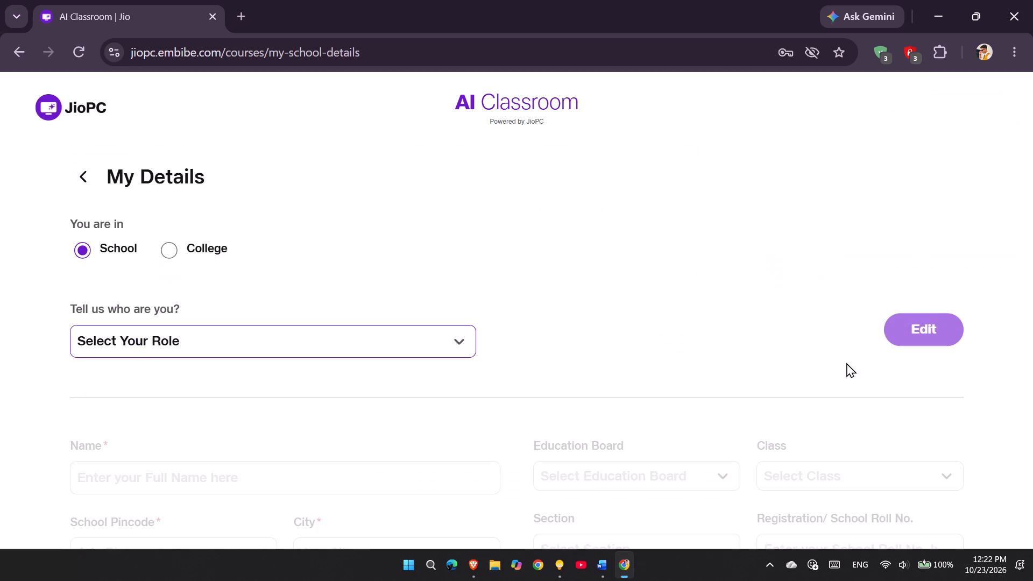
scroll(488, 270, down, 2)
scroll(504, 262, up, 6)
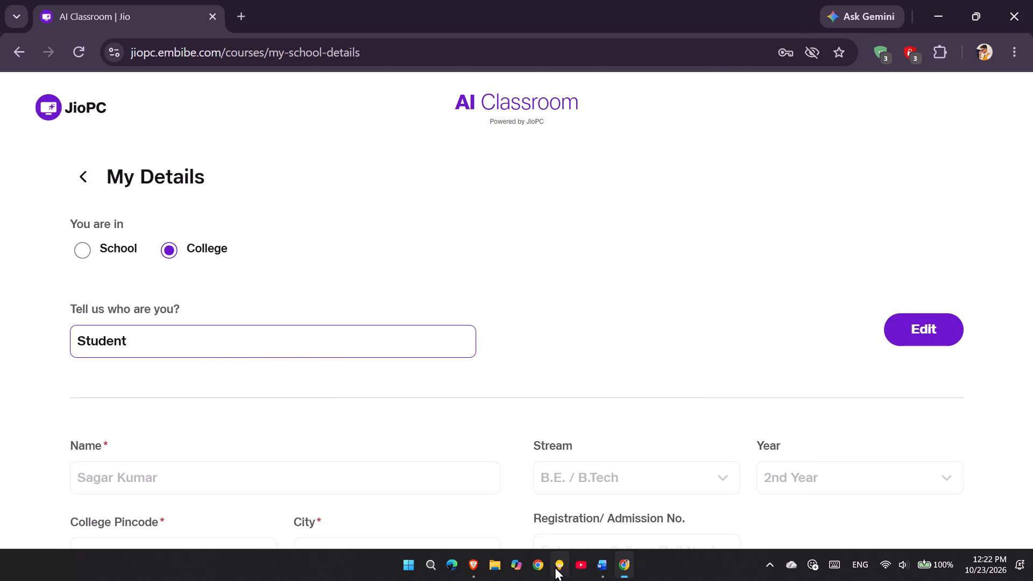
Switch back to Word and append the student's surname to the file name.
click(598, 566)
click(514, 239)
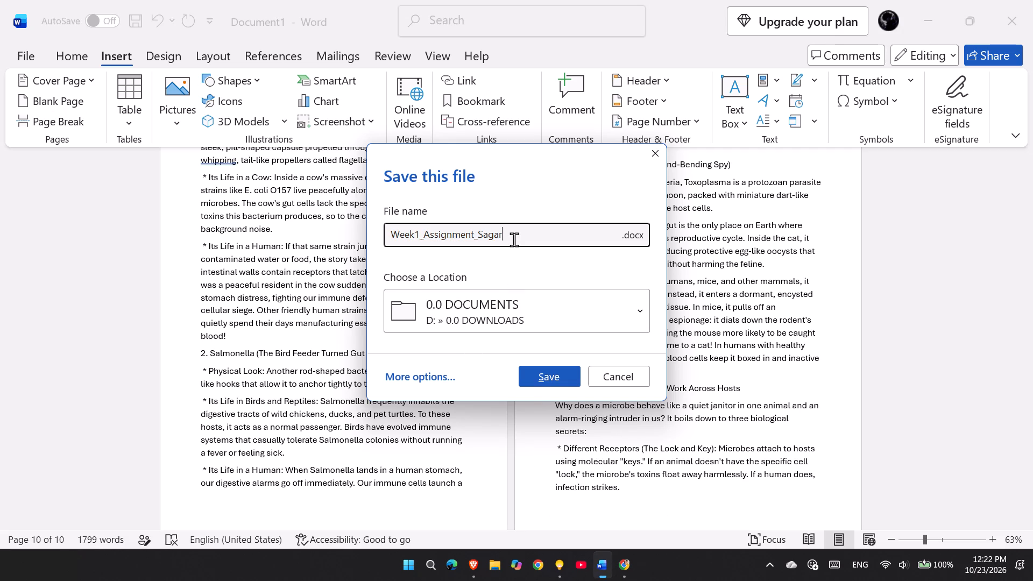
key(shift+k)
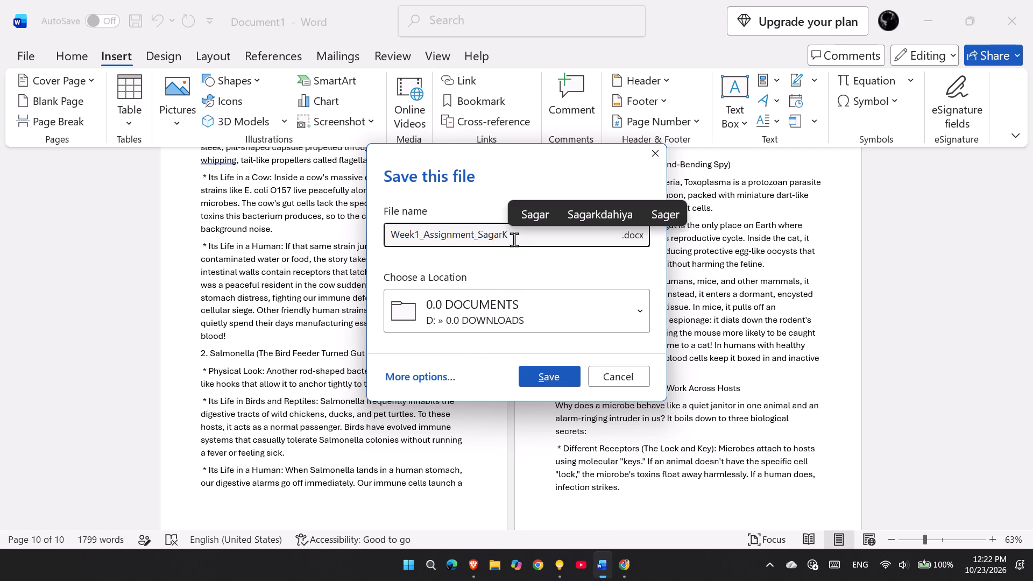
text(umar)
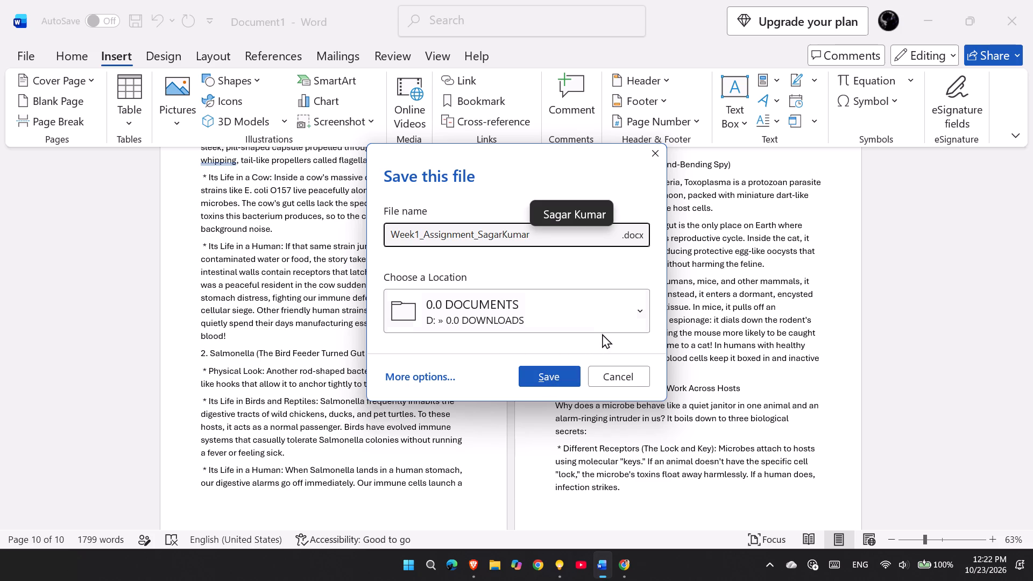
Save the document in the documents folder under D: » 0.0 DOWNLOADS and close the save dialog.
click(639, 316)
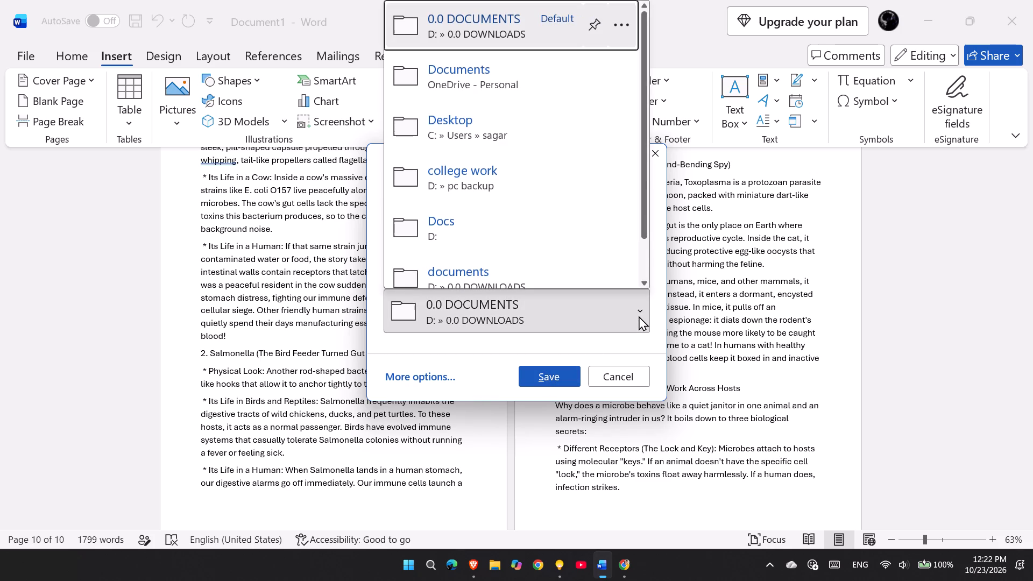
scroll(472, 108, down, 4)
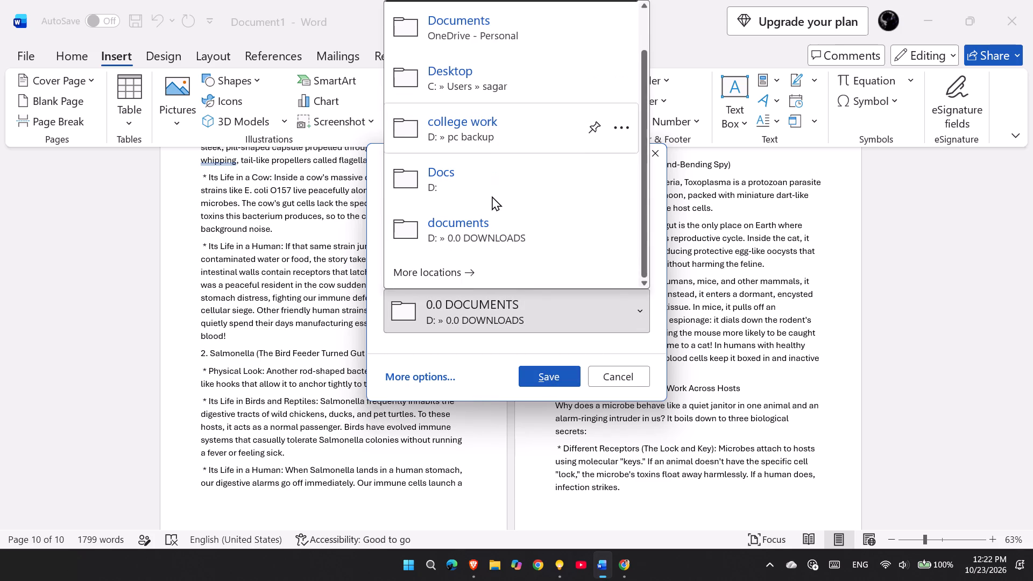
scroll(491, 201, down, 1)
click(496, 238)
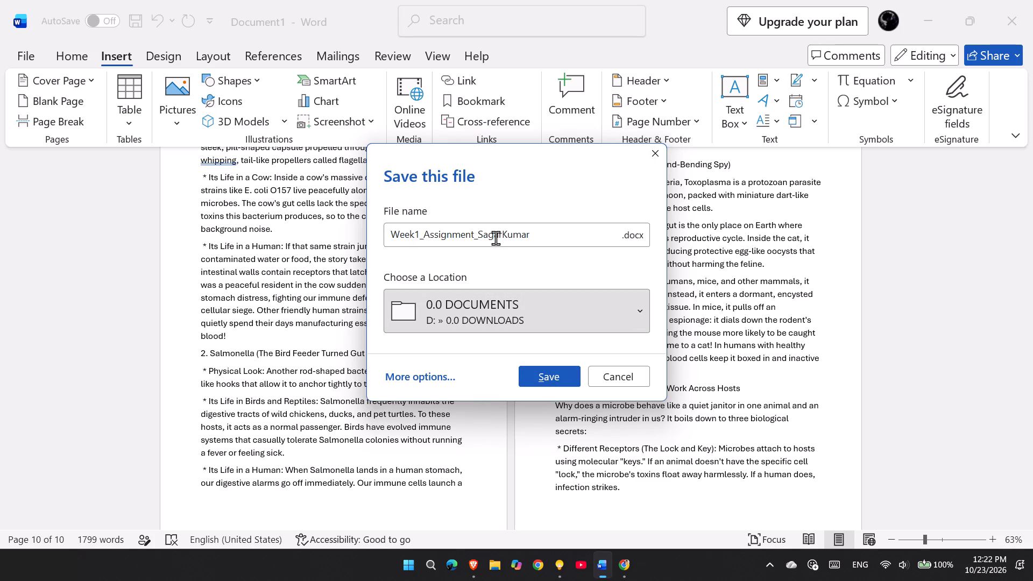
click(532, 376)
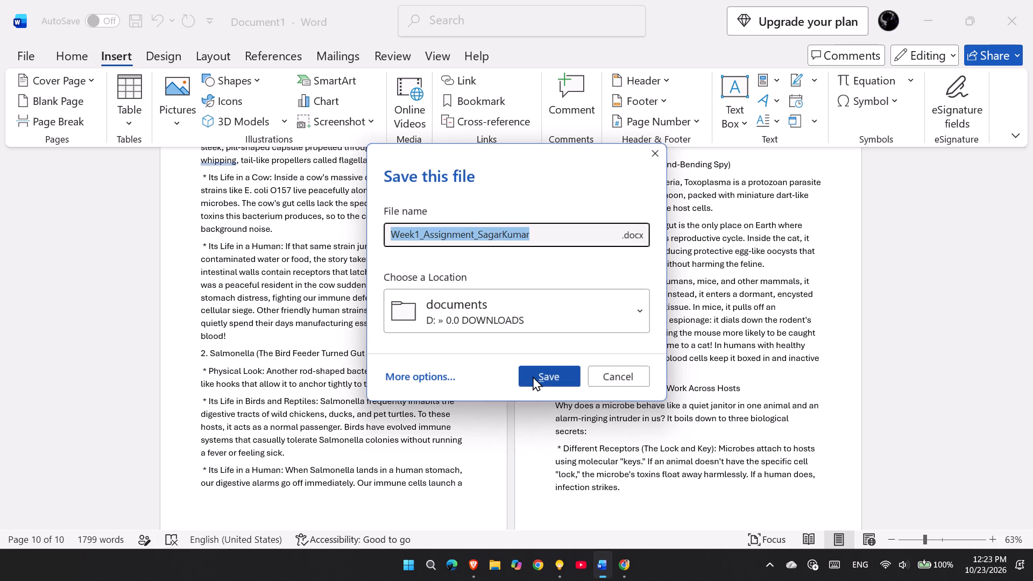
click(538, 377)
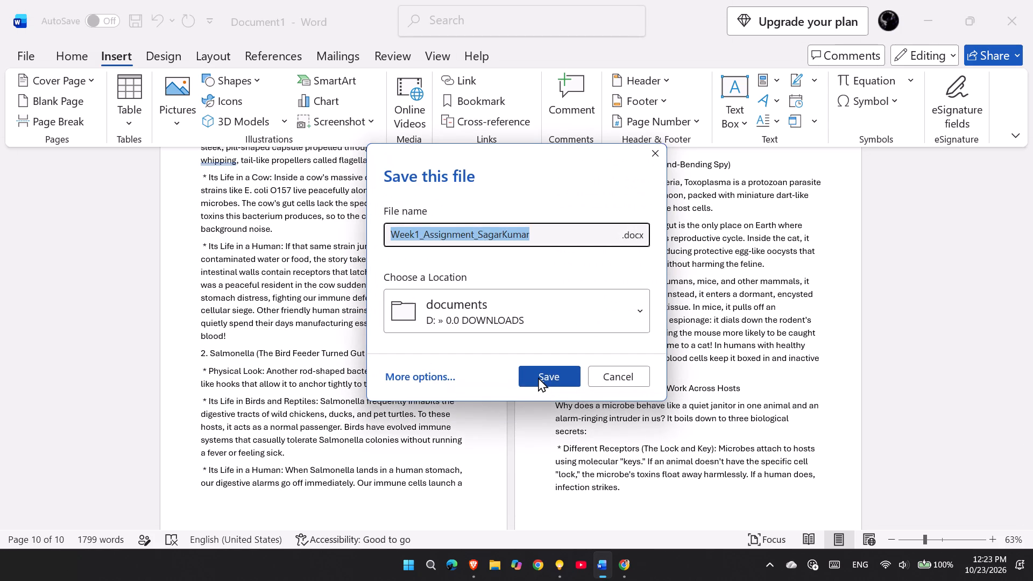
click(538, 377)
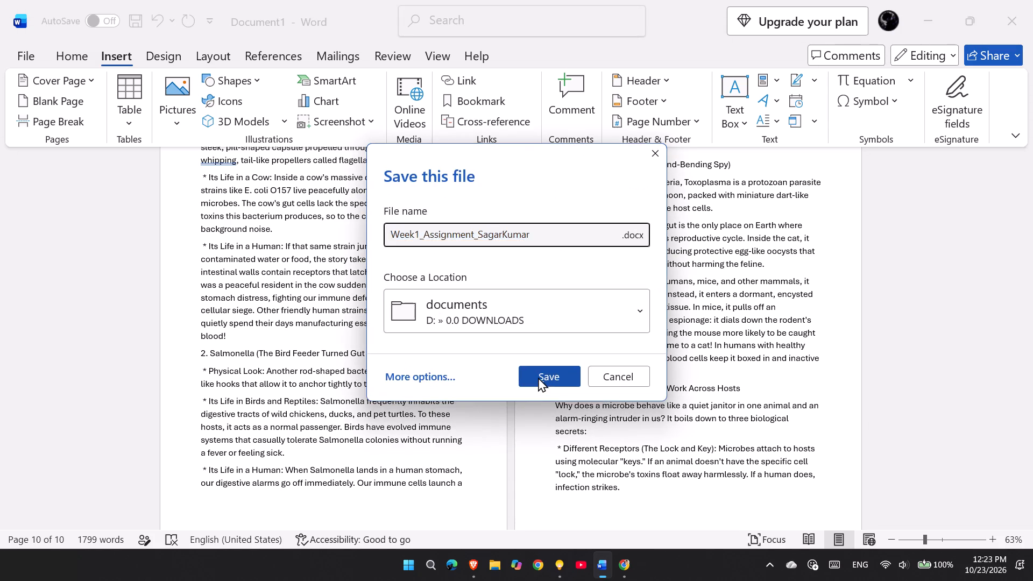
click(538, 377)
click(653, 152)
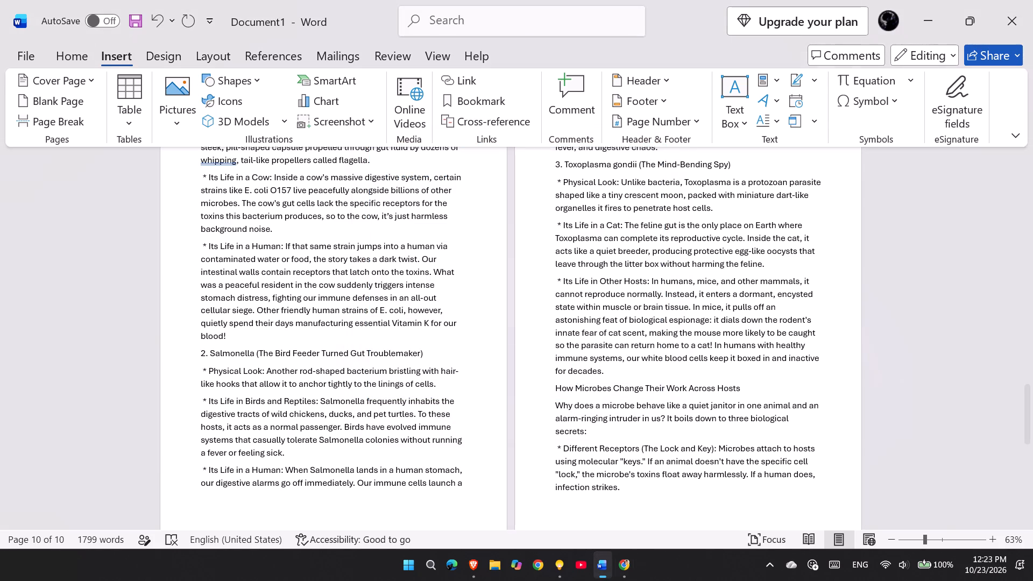
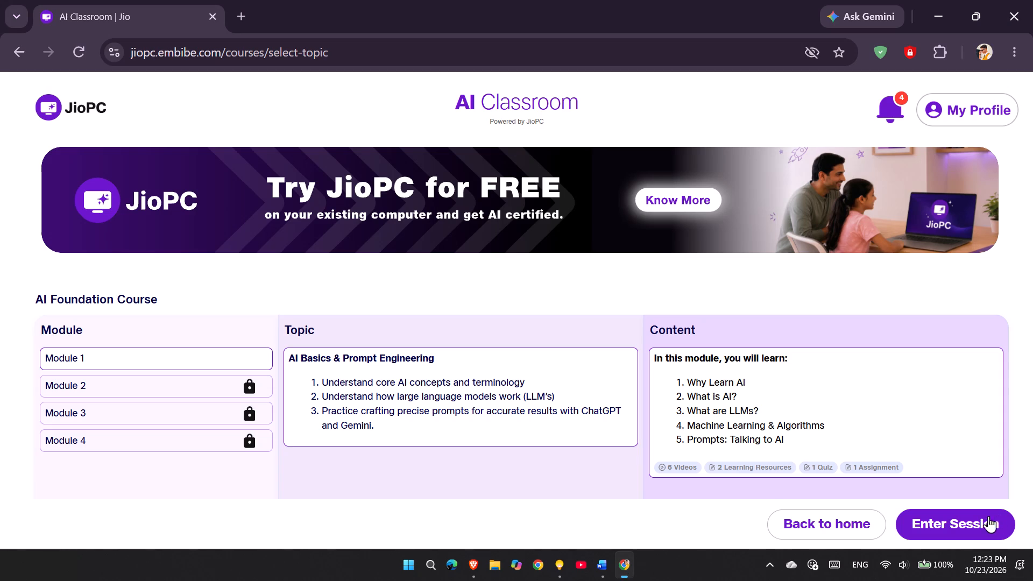
click(971, 525)
Launch Loggy3 from the desktop again, return to Chrome and minimize the Loggy3 window.
click(944, 12)
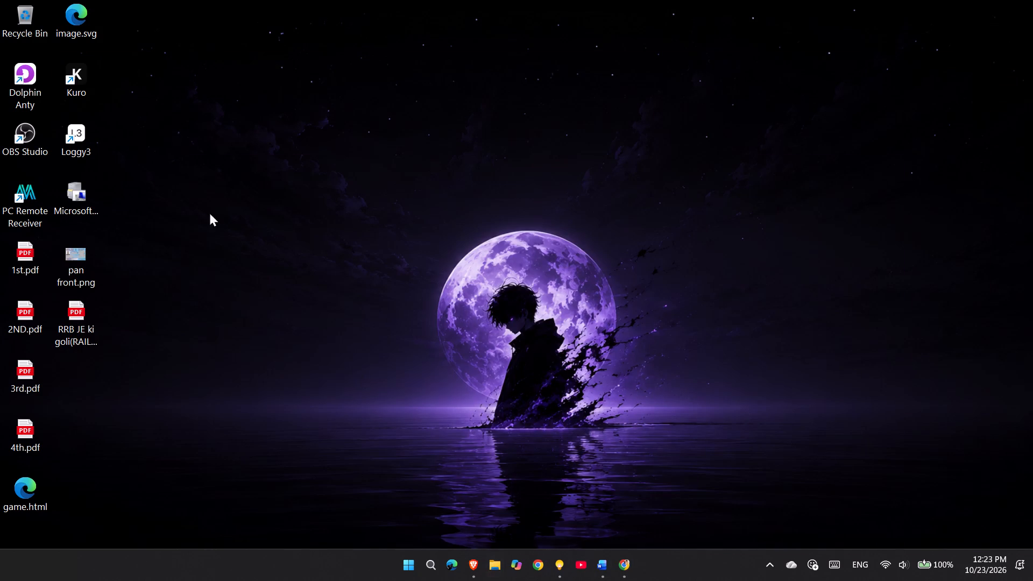
double_click(81, 133)
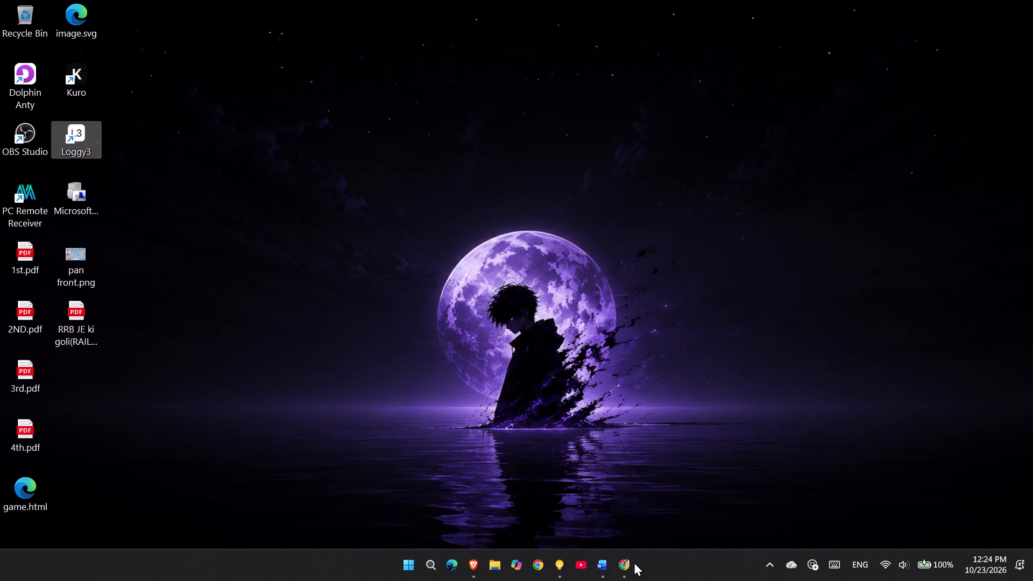
click(619, 564)
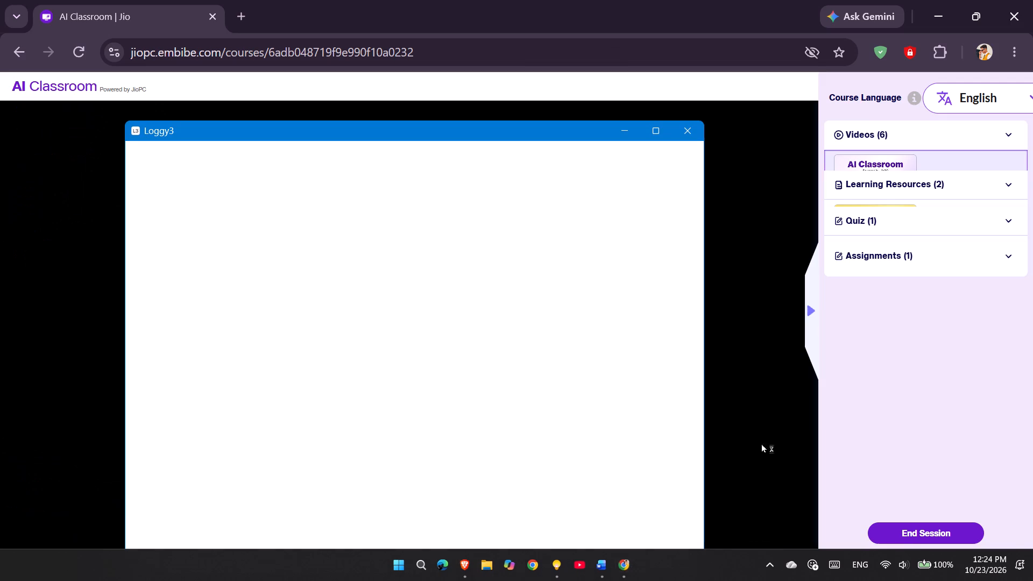
click(625, 129)
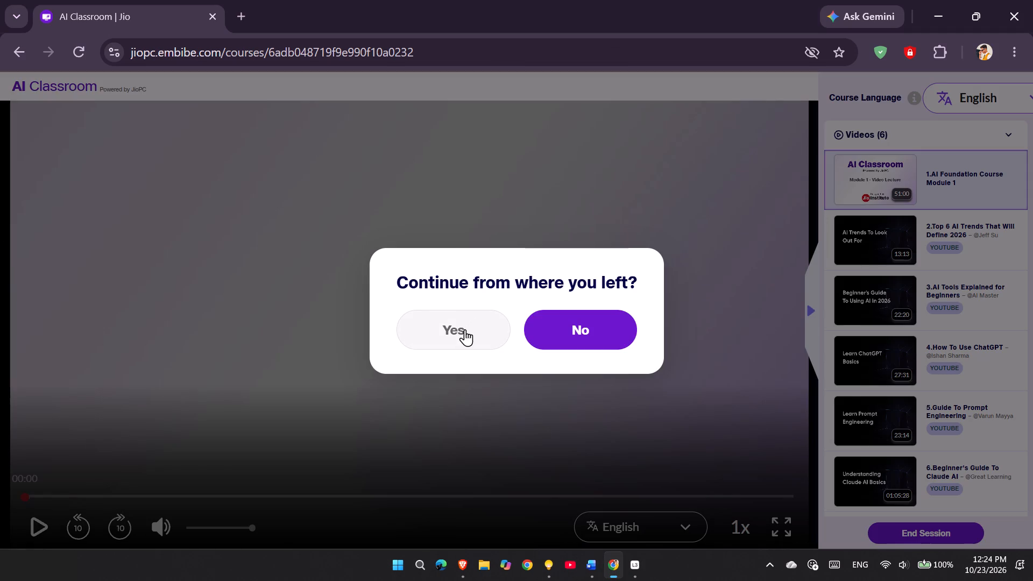
Continue the session from where it was left and open the Assignment for AI Course instructions on saving and uploading.
click(452, 333)
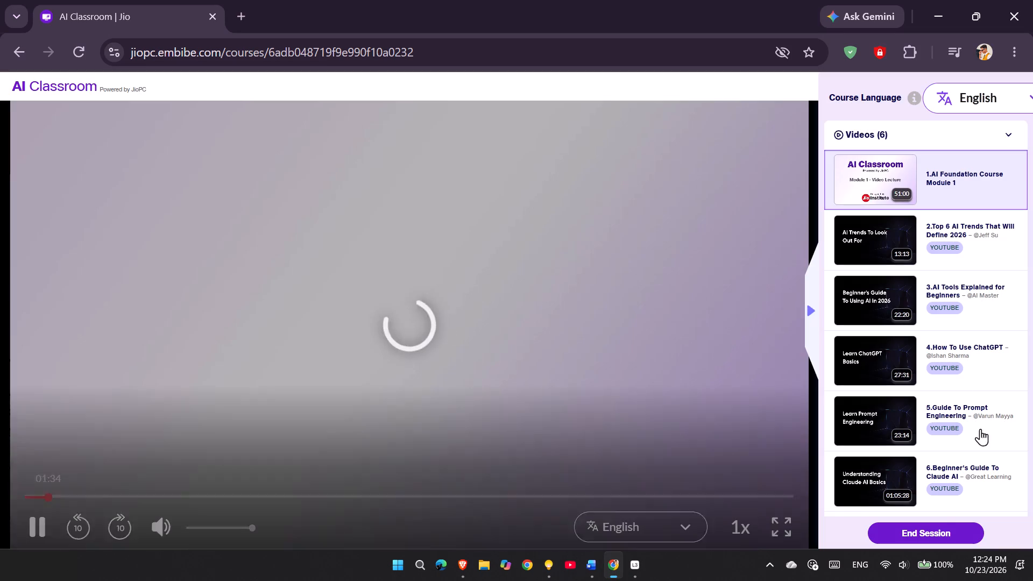
scroll(972, 335, down, 8)
click(887, 449)
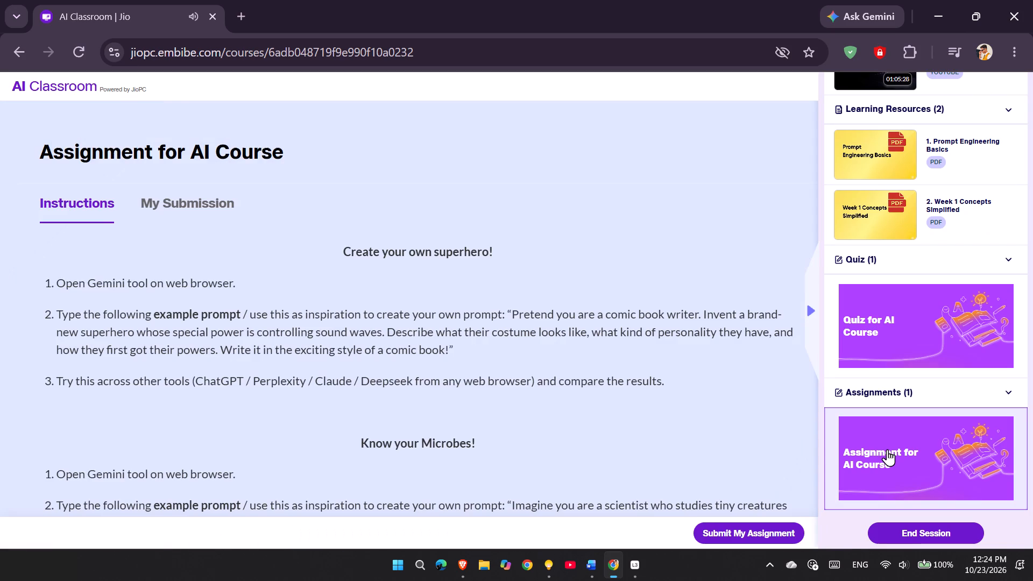
scroll(359, 367, down, 15)
scroll(554, 388, down, 7)
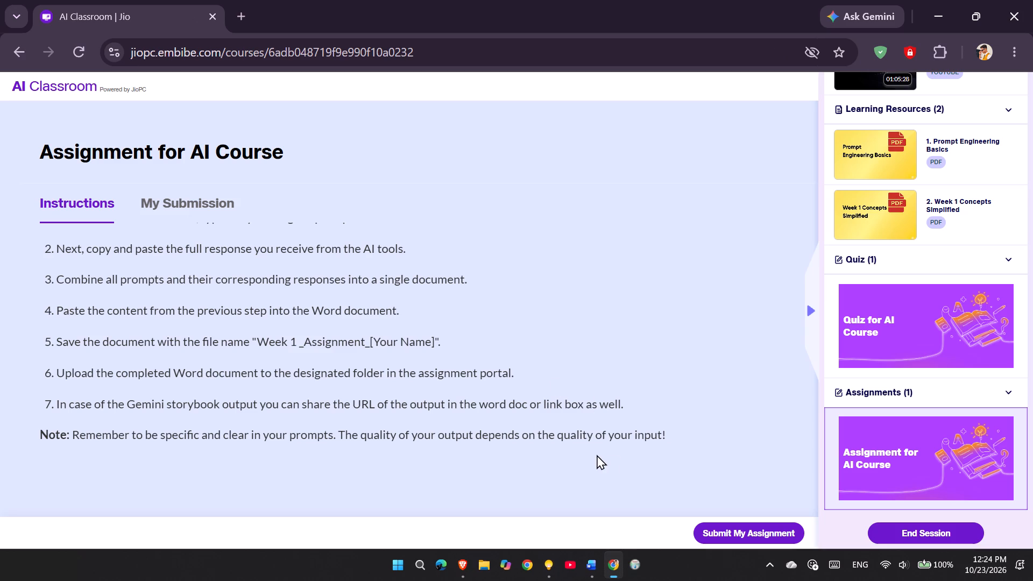
Check the Loggy3 window and minimize it again.
click(632, 565)
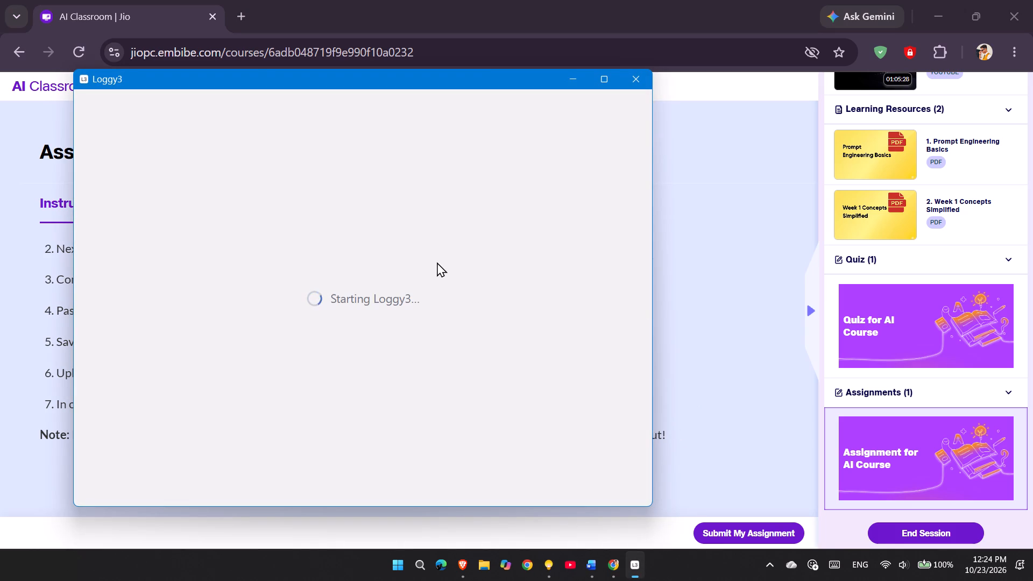
click(437, 262)
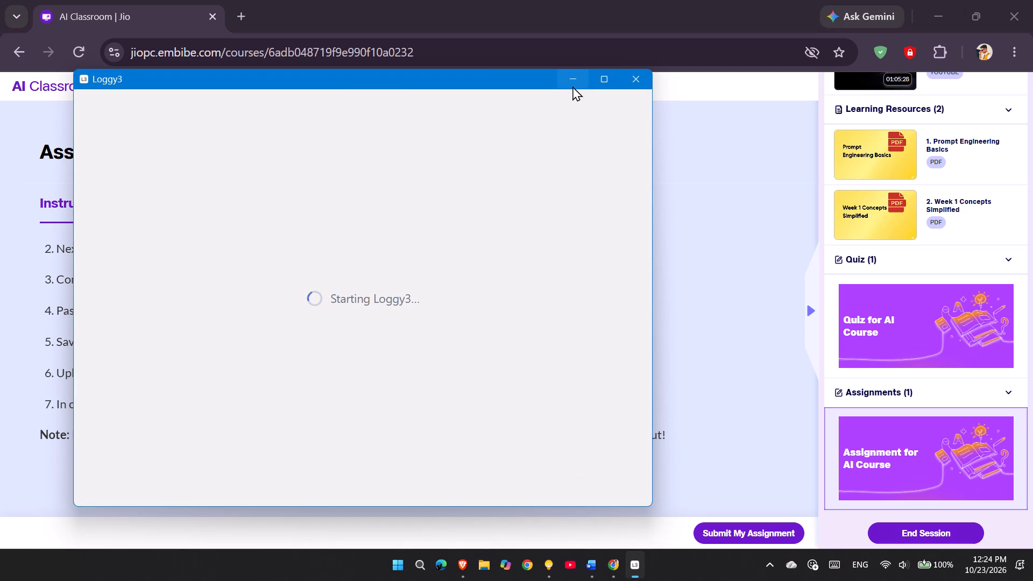
click(572, 86)
Go to the submission page for the AI course assignment and start browsing for a file to upload.
scroll(262, 353, down, 1)
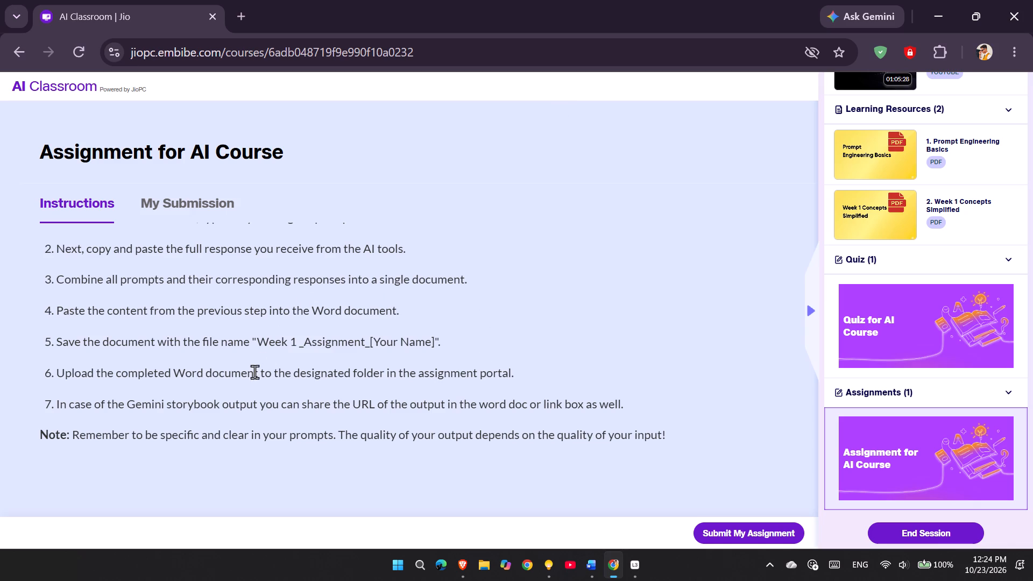
click(748, 530)
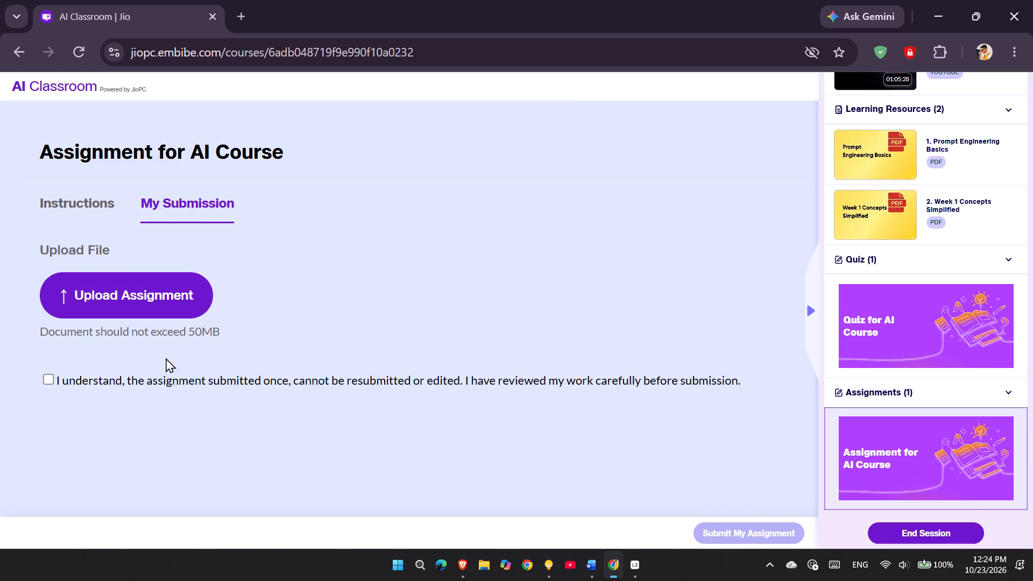
click(141, 306)
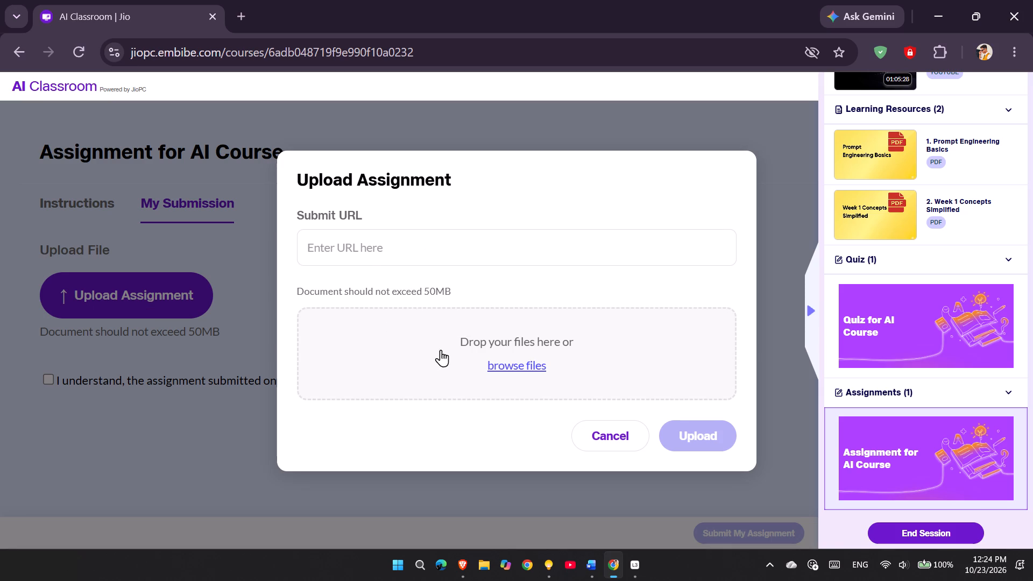
click(503, 363)
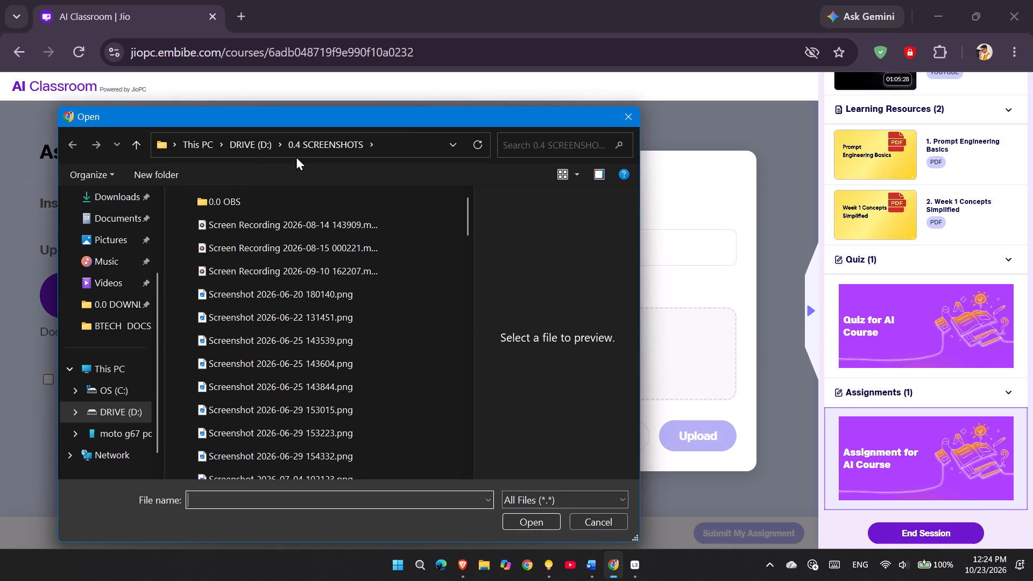
Look for the assignment document in the 0.0 DOCUMENTS folder inside 0.0 DOWNLOADS on DRIVE (D:).
click(245, 149)
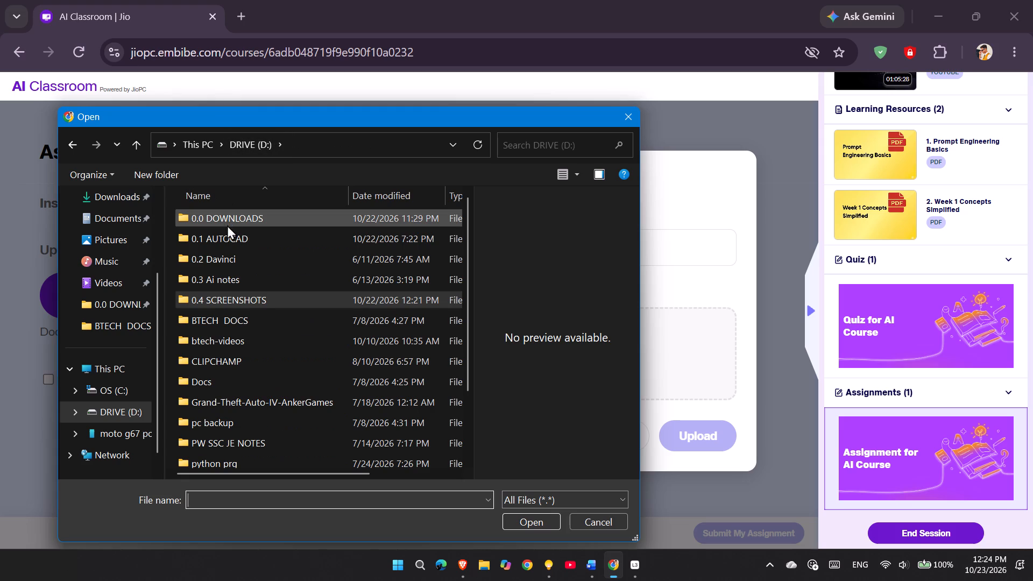
double_click(231, 217)
double_click(275, 205)
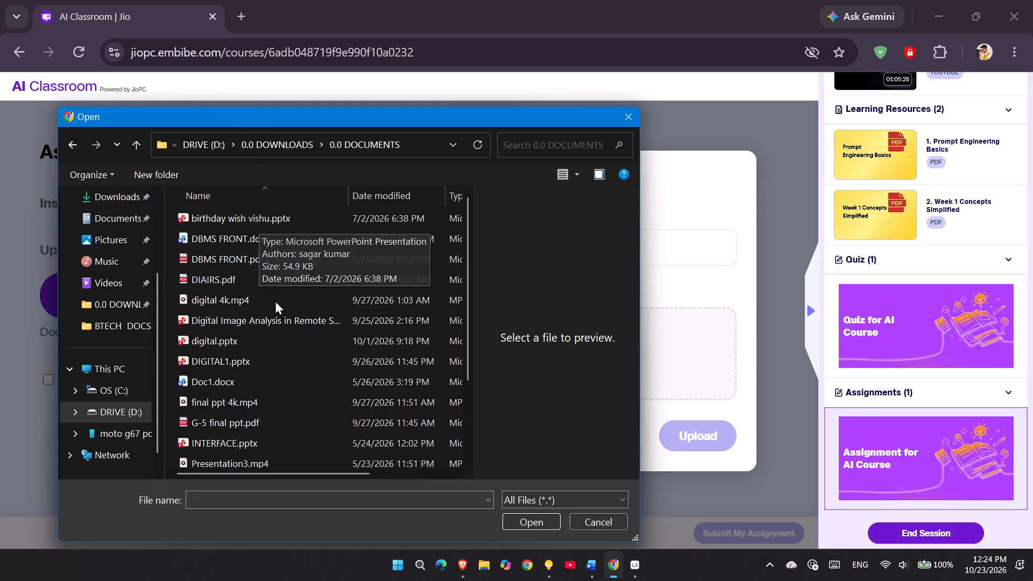
scroll(275, 308, down, 3)
scroll(282, 350, down, 3)
scroll(282, 357, up, 1)
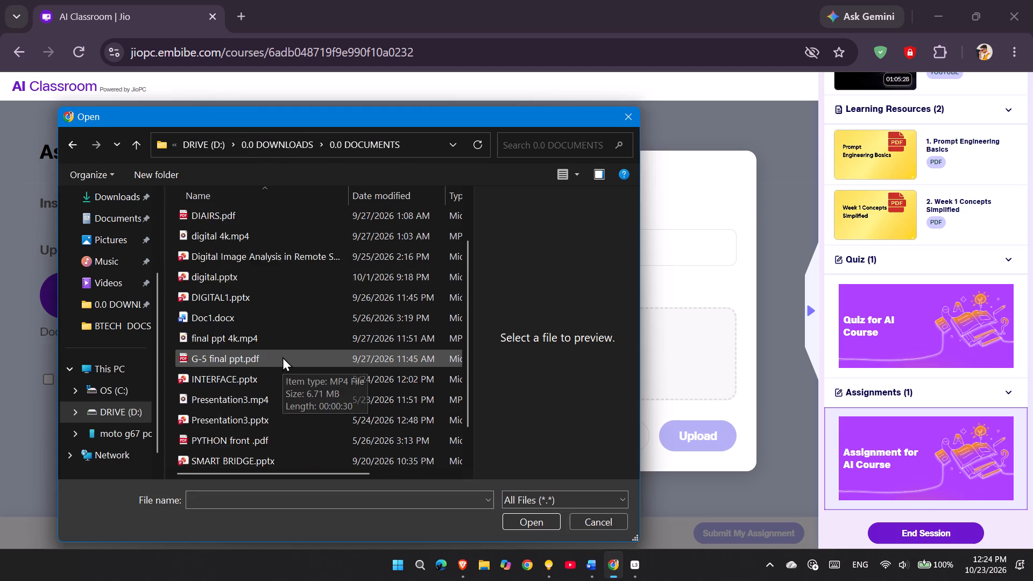
scroll(282, 357, up, 3)
Look through the 0.0 DOWNLOADS folder for the assignment document and close the file selection dialog.
click(274, 147)
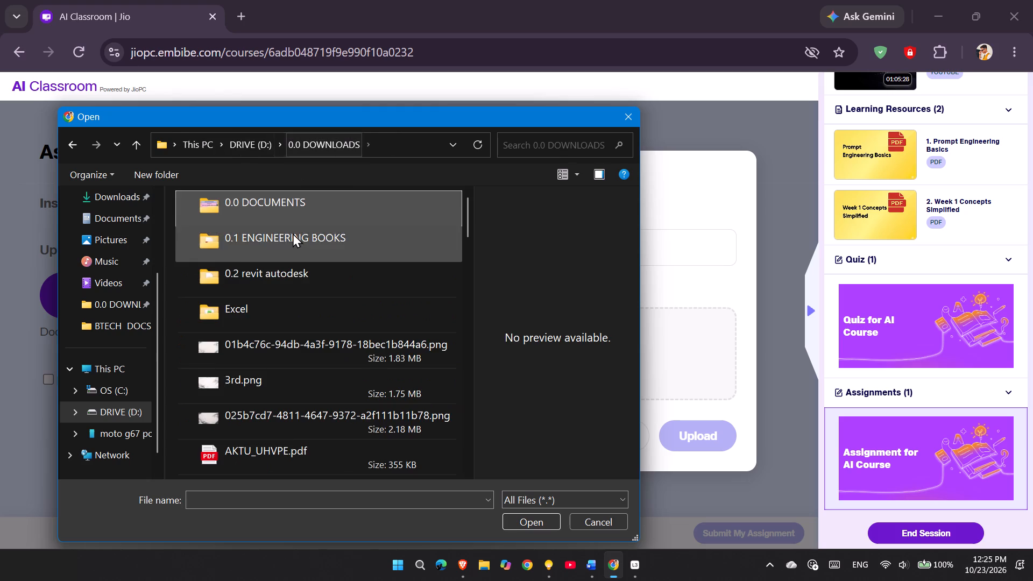
scroll(292, 254, down, 11)
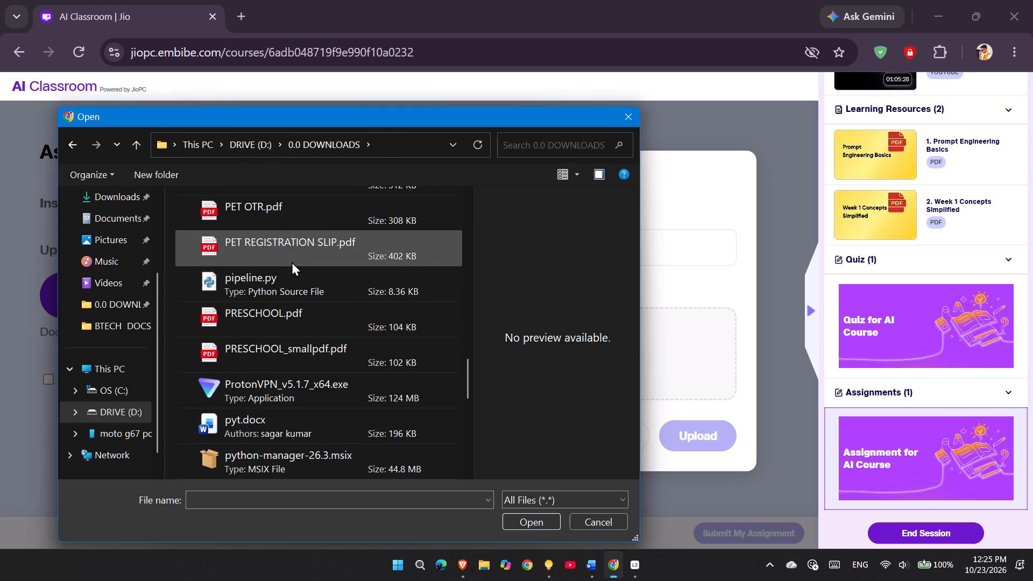
scroll(292, 261, down, 9)
scroll(292, 263, up, 4)
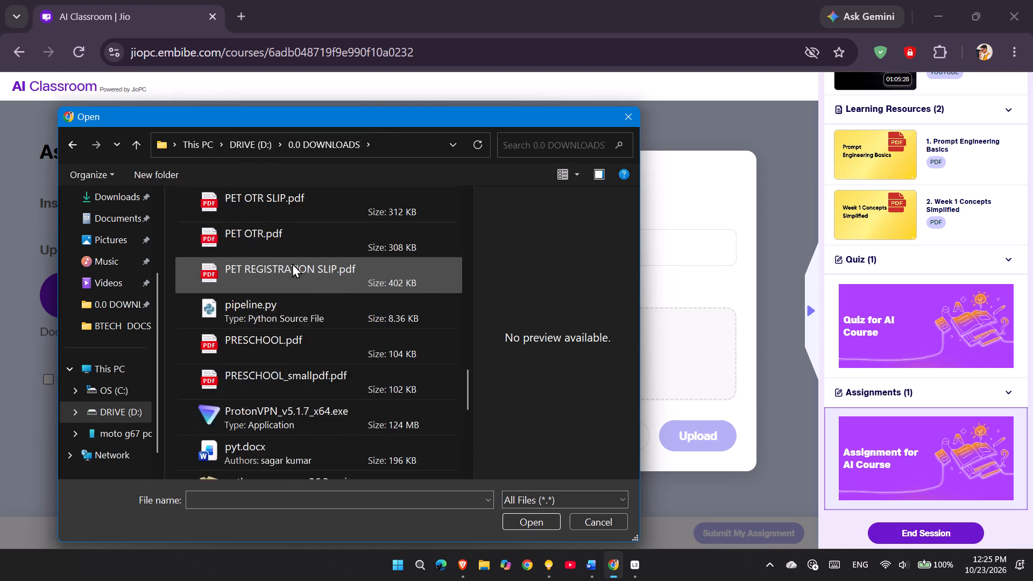
scroll(292, 263, up, 13)
click(625, 113)
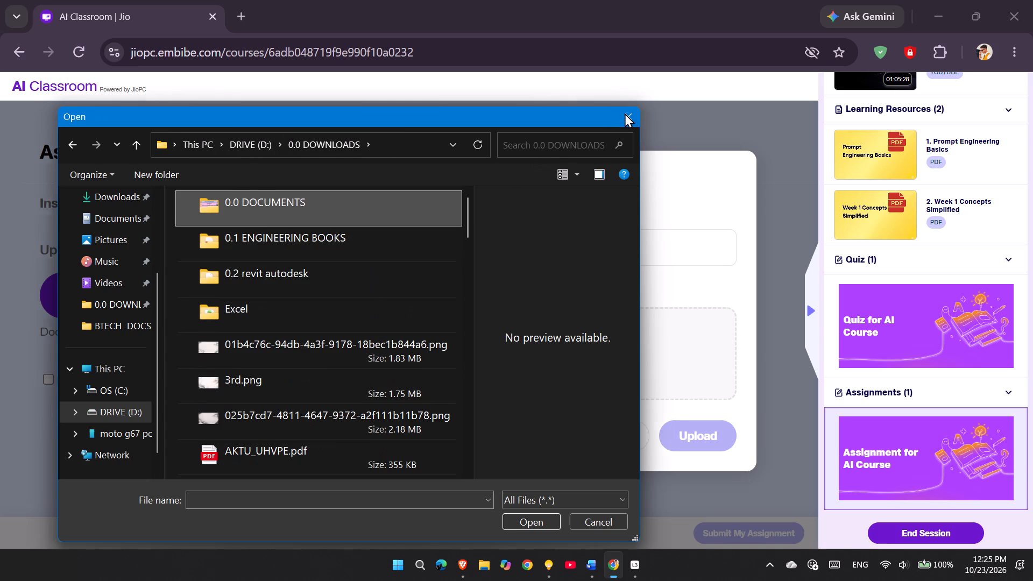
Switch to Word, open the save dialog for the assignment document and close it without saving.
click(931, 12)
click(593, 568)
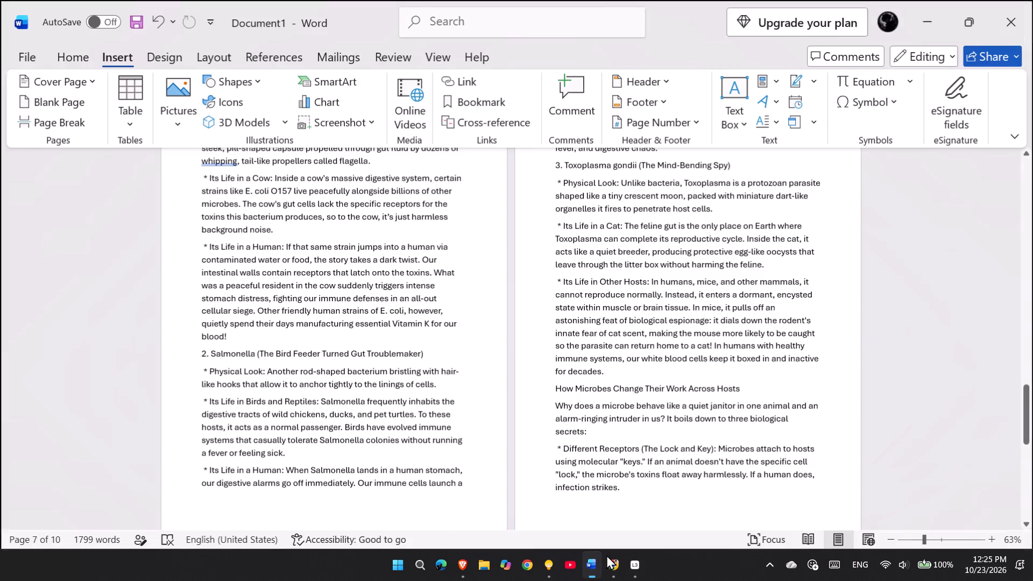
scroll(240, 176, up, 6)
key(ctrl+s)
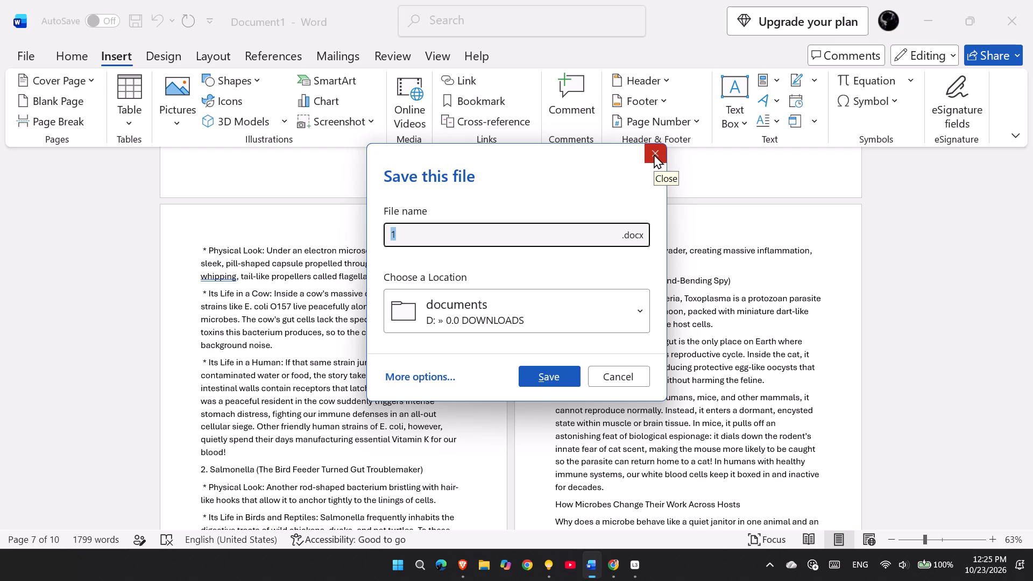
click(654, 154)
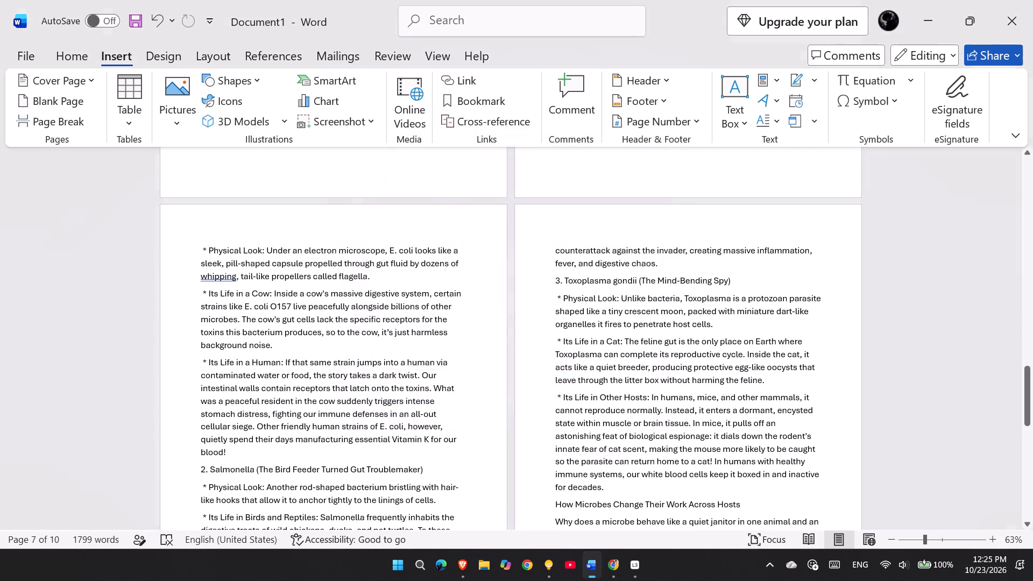
Switch to File Explorer and look for the assignment document in Downloads, BTECH DOCS, 0.0 DOWNLOADS and 0.0 DOCUMENTS.
click(487, 567)
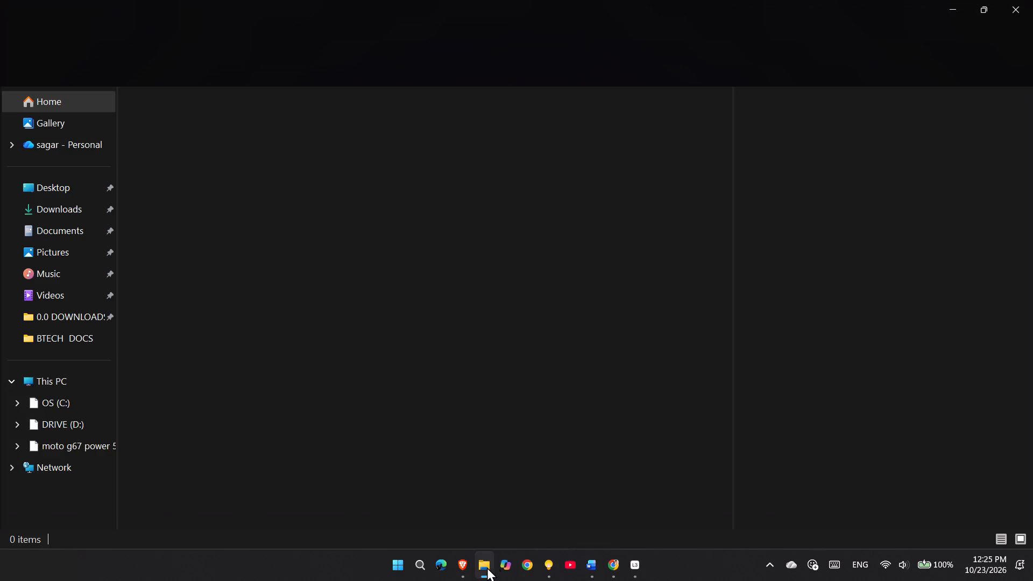
click(56, 311)
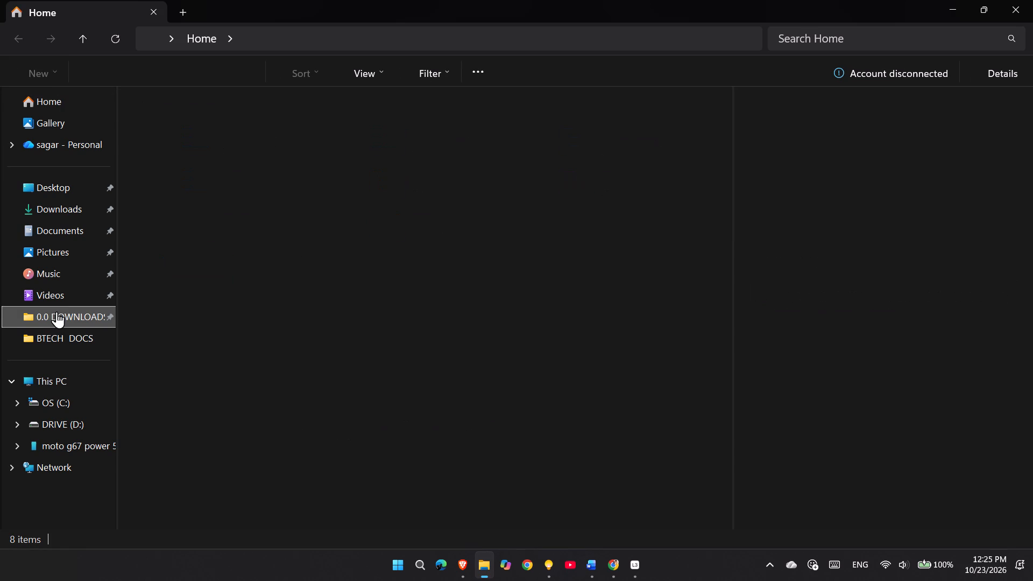
click(63, 203)
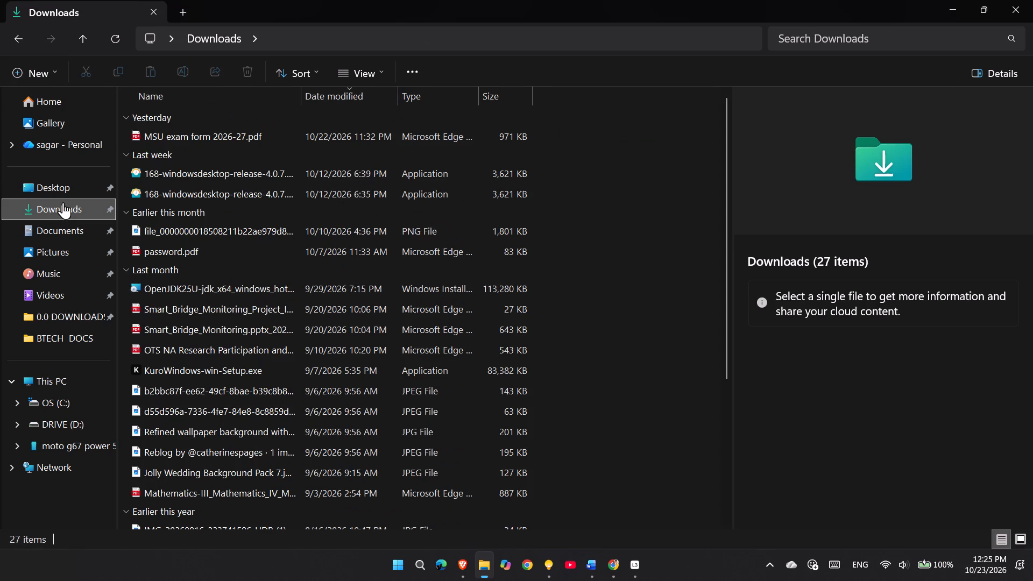
click(72, 335)
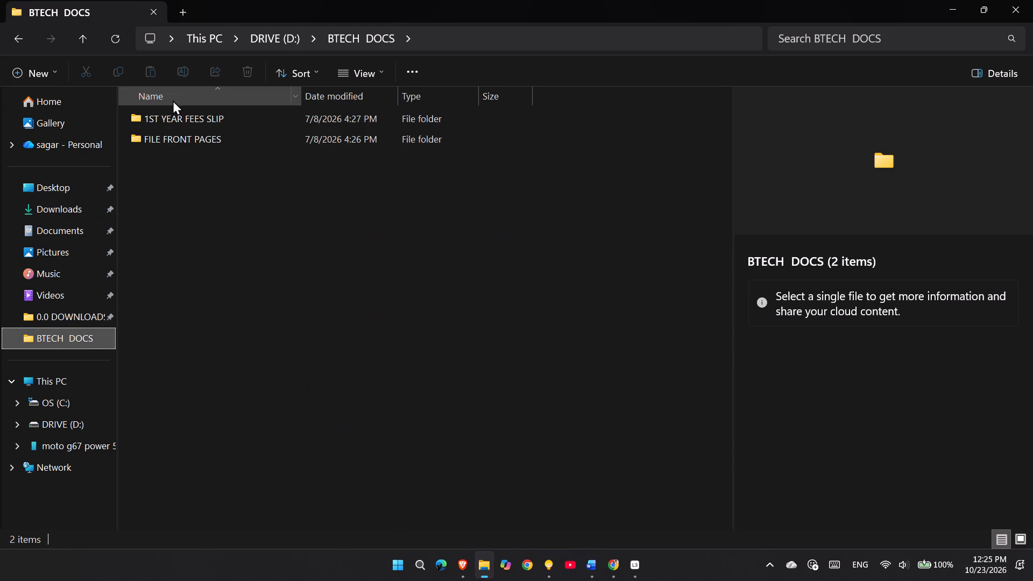
click(69, 312)
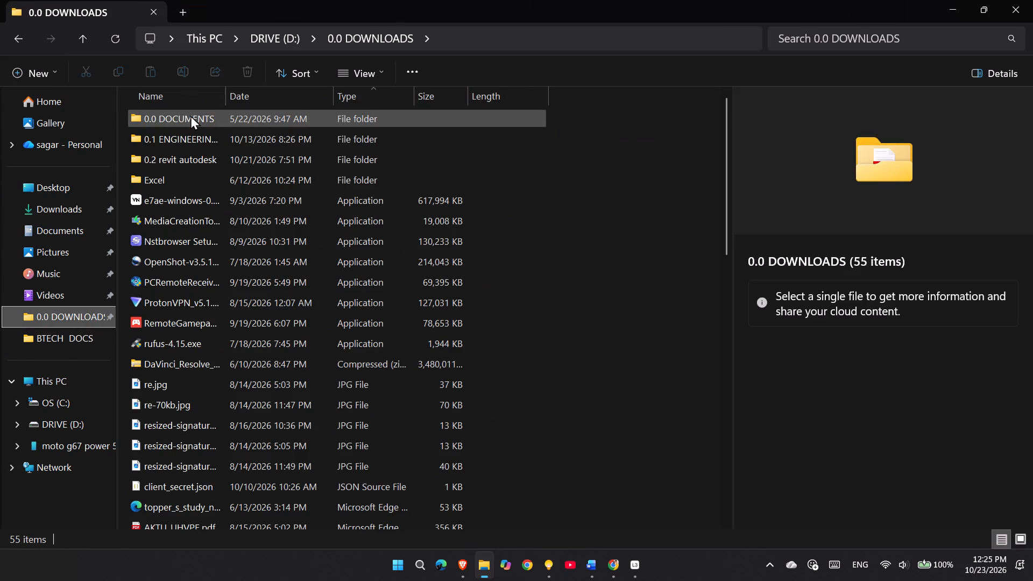
double_click(189, 117)
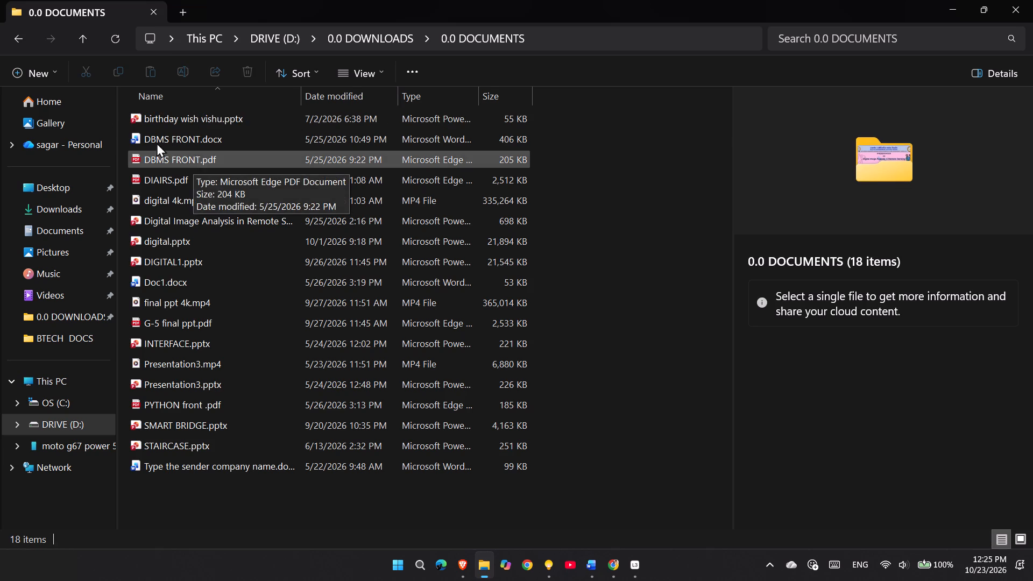
click(10, 40)
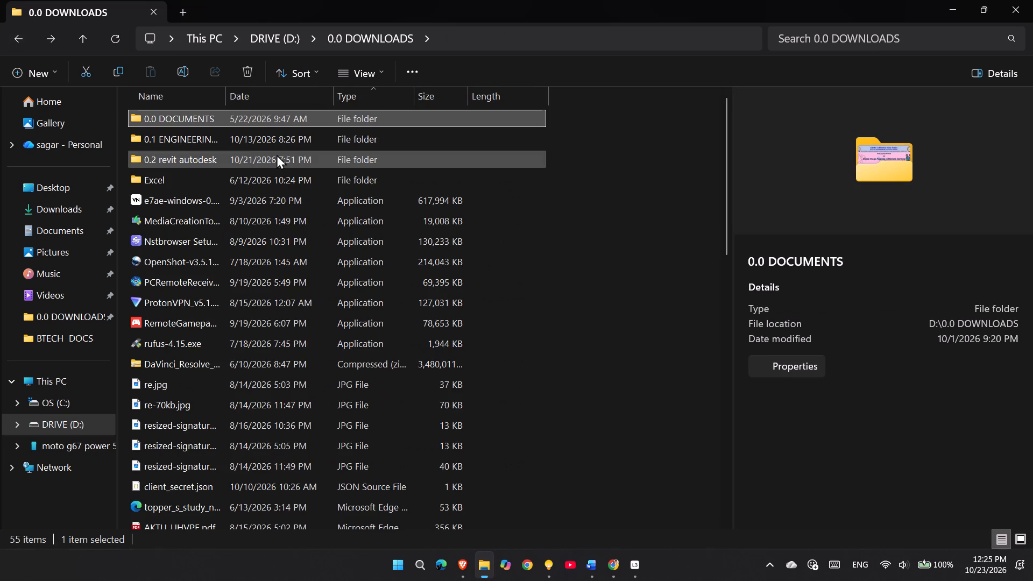
scroll(291, 195, down, 3)
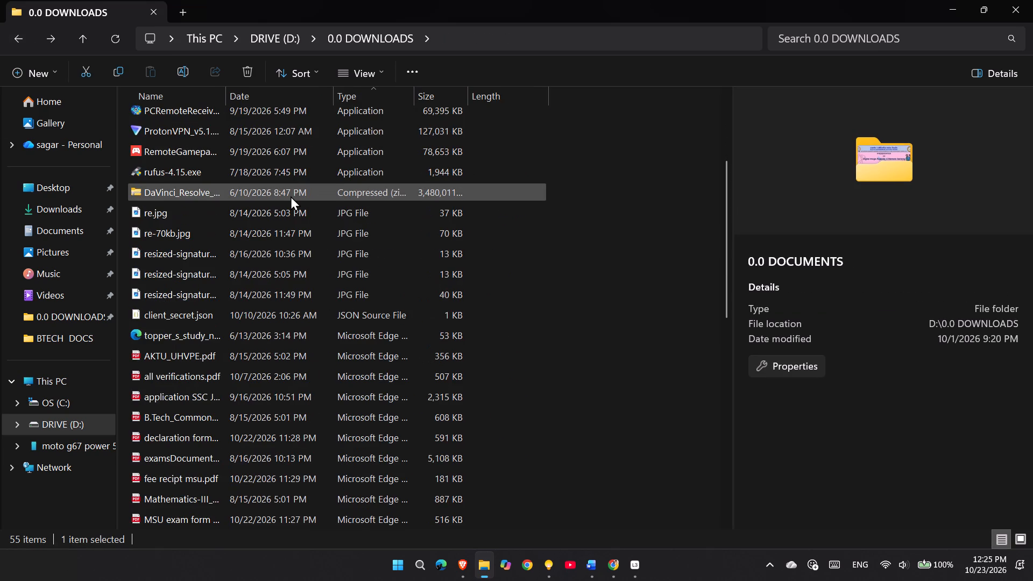
scroll(291, 196, down, 7)
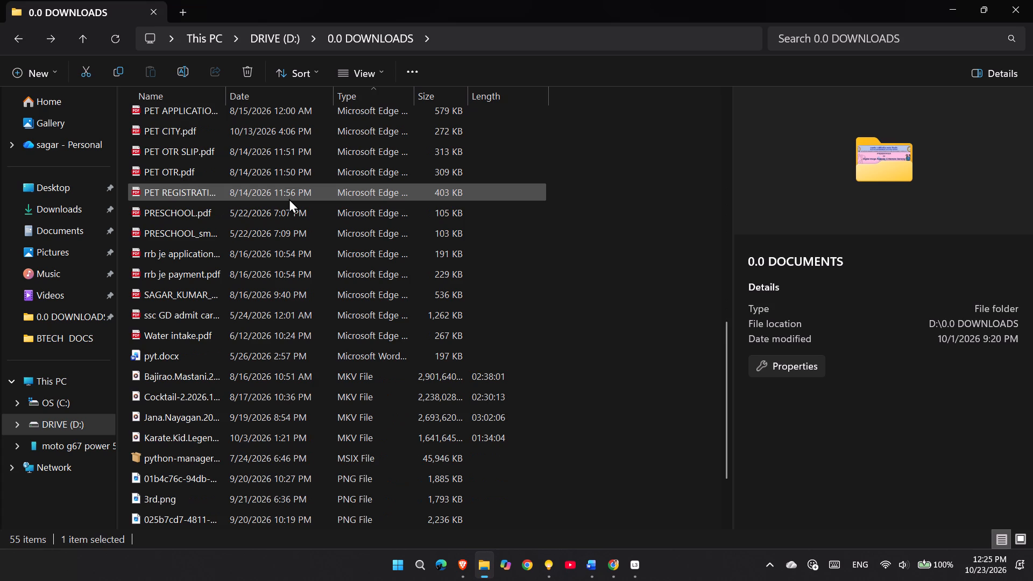
scroll(289, 199, down, 5)
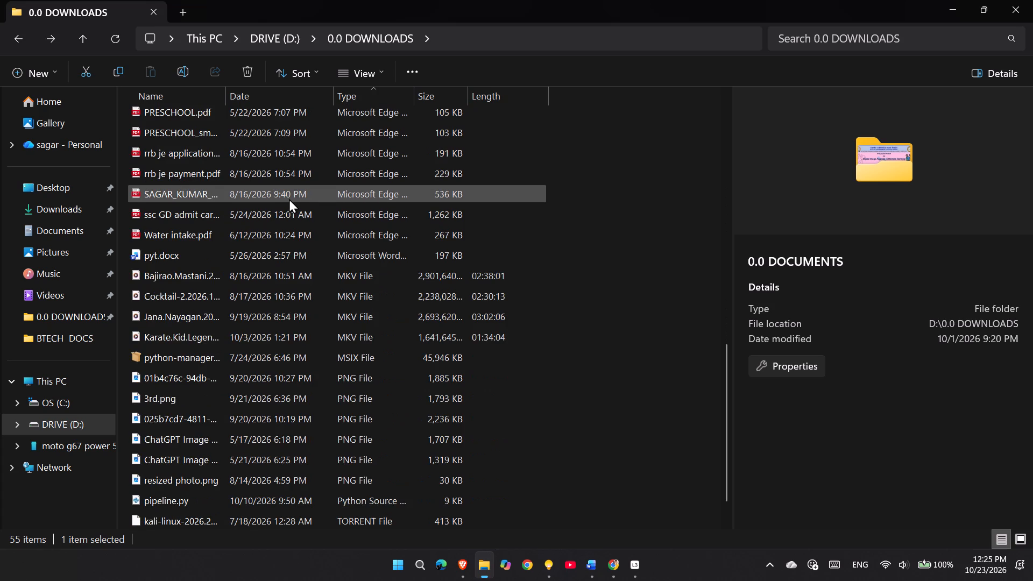
scroll(289, 199, down, 8)
click(1030, 9)
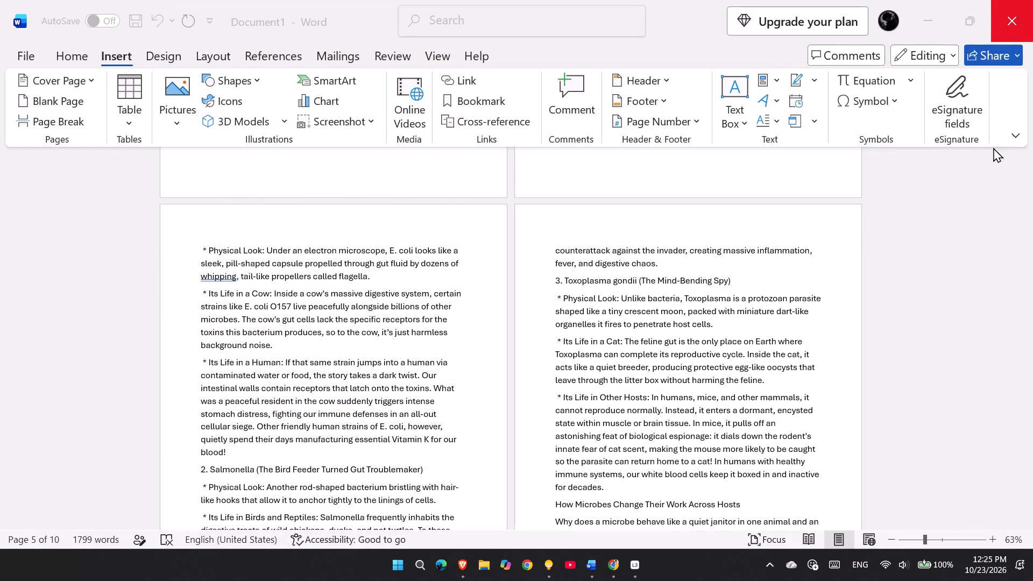
Return to Word and undo the last edit to the word "whipping" in the E. coli Physical Look paragraph.
key(ctrl+s)
click(213, 273)
right_click(213, 277)
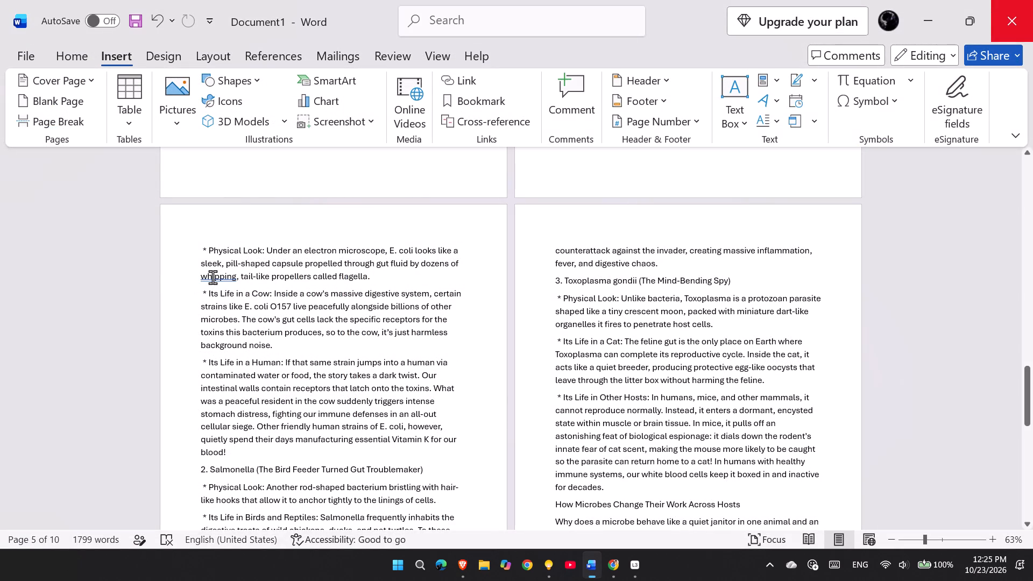
click(154, 17)
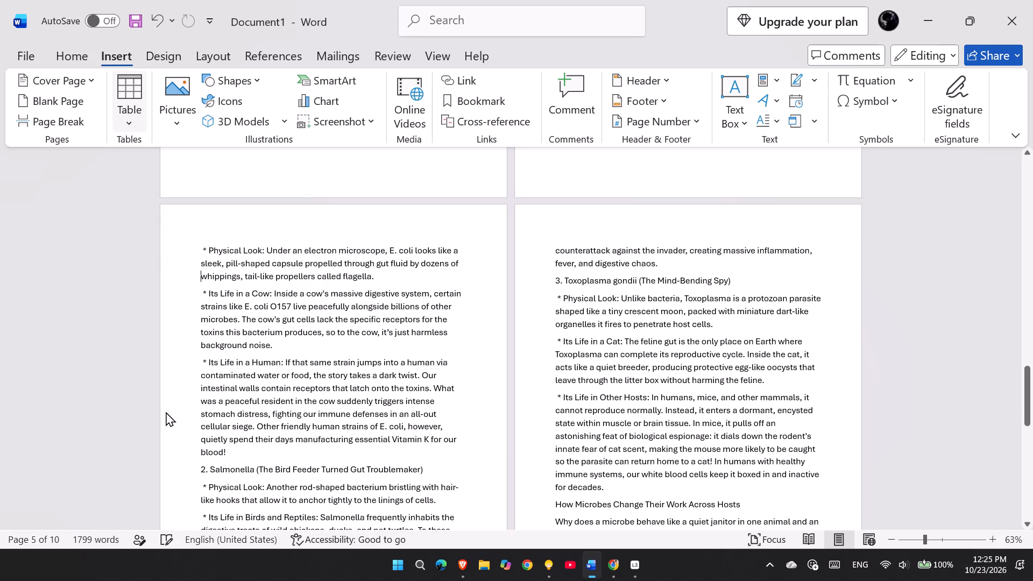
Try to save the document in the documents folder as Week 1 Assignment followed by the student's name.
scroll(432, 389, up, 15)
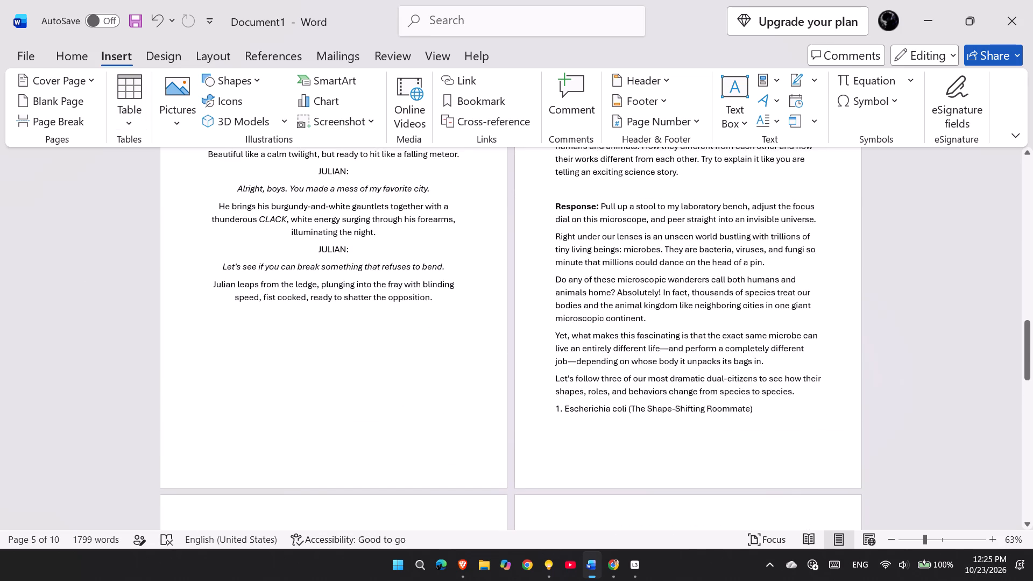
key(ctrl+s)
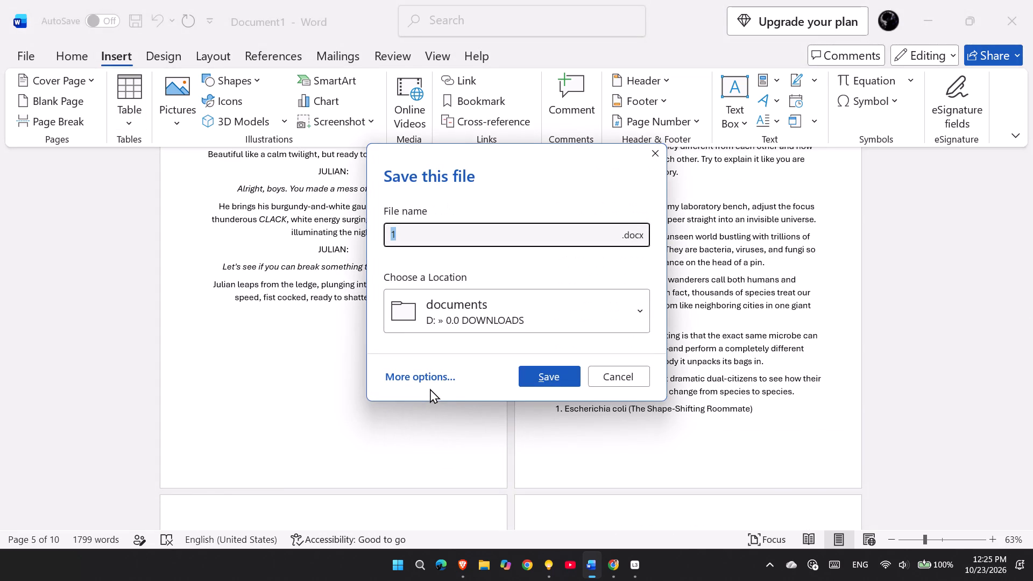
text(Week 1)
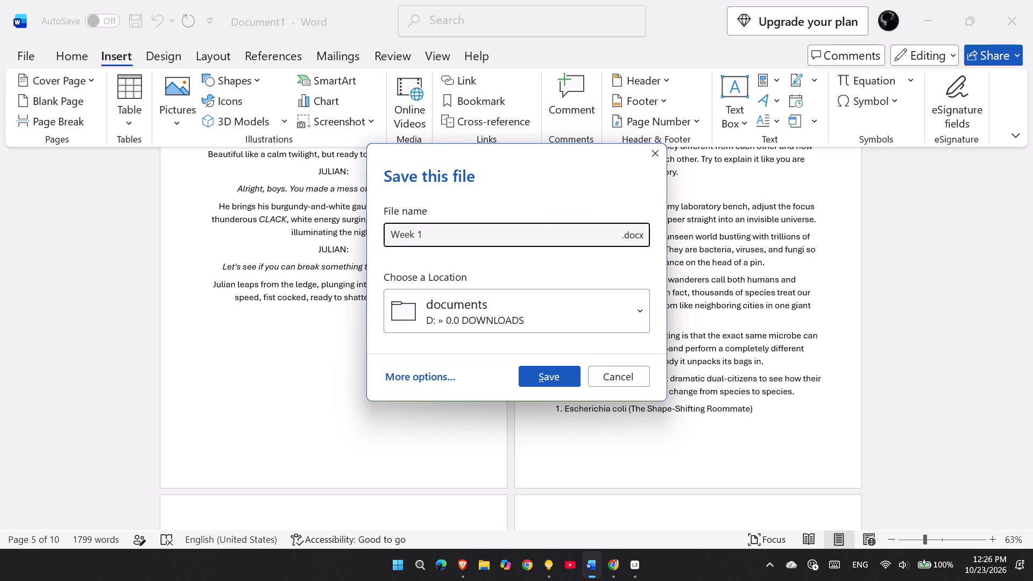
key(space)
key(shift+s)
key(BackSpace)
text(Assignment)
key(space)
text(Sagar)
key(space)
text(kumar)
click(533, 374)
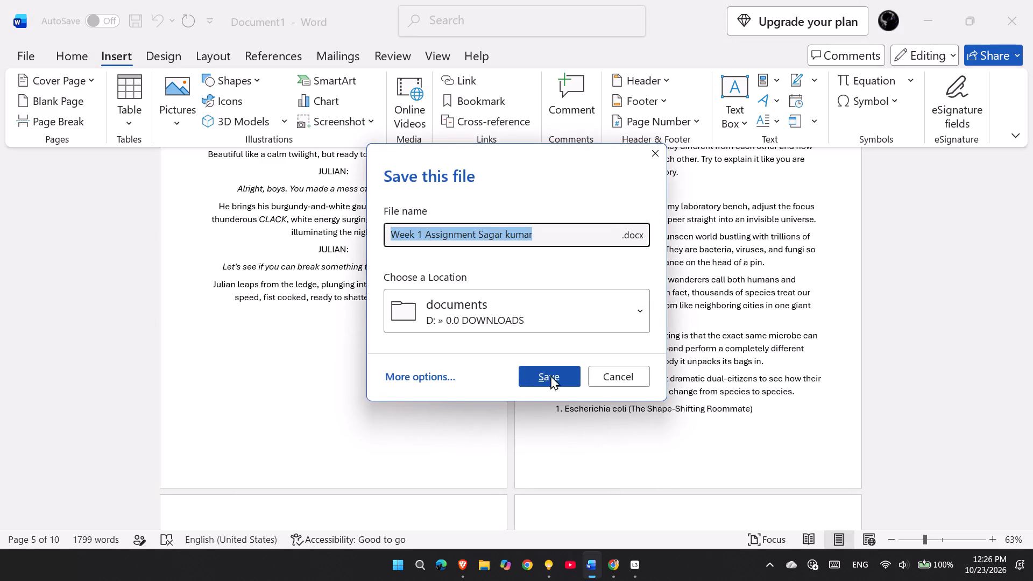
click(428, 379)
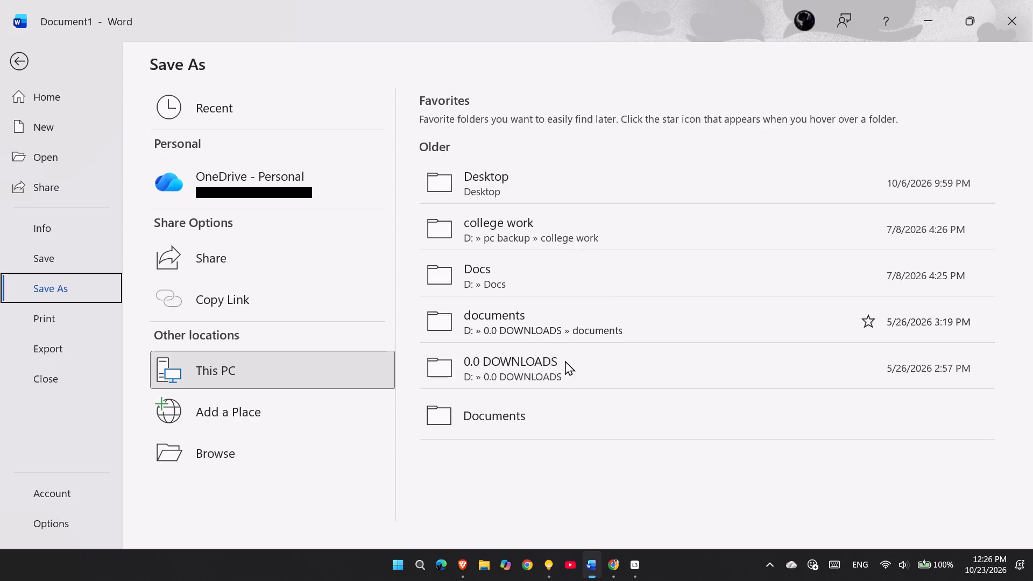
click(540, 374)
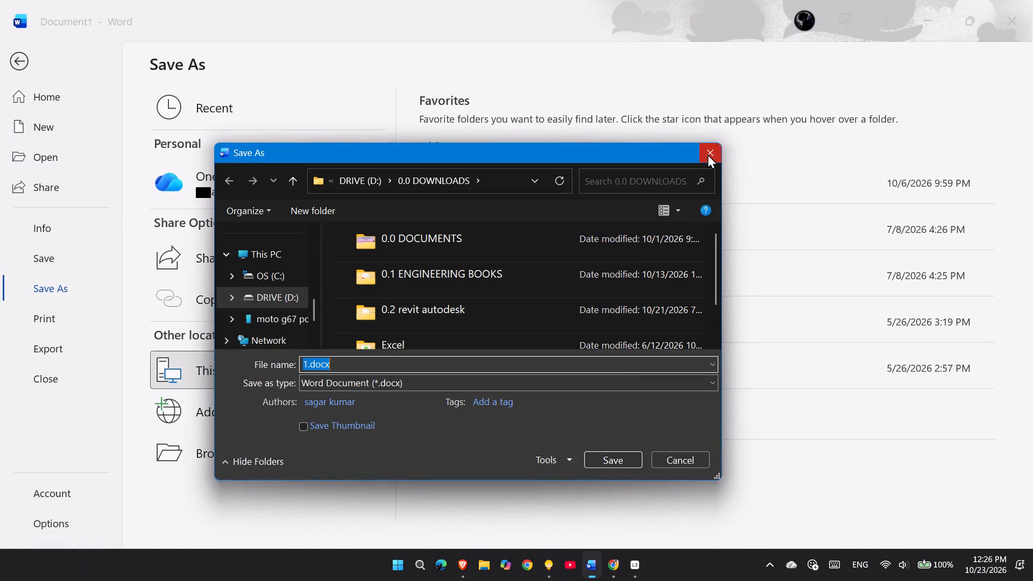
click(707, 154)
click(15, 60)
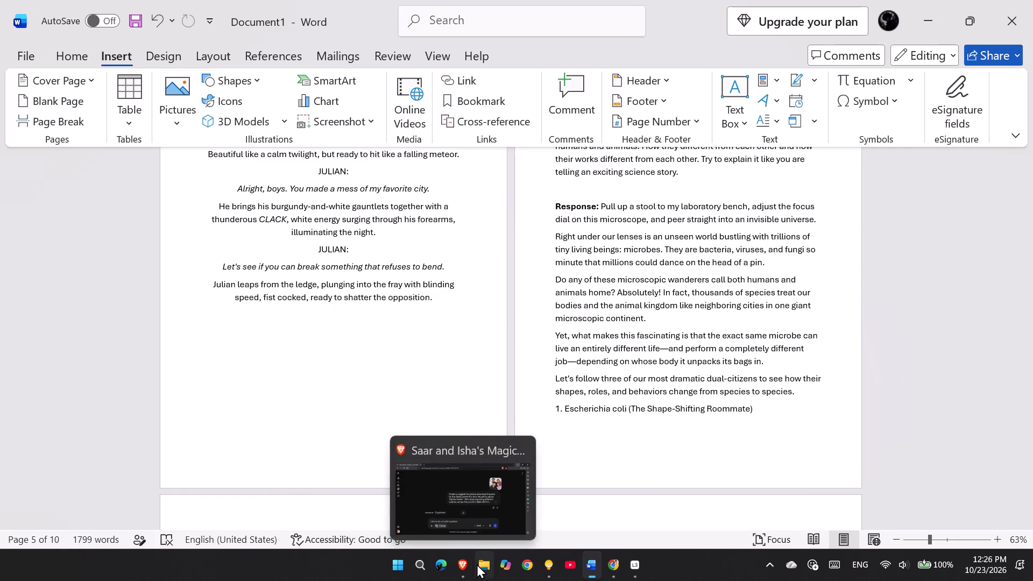
Switch to Chrome, browse for the assignment document in 0.0 DOWNLOADS and 0.0 DOCUMENTS on DRIVE (D:), and close the file selection dialog.
click(613, 569)
click(509, 370)
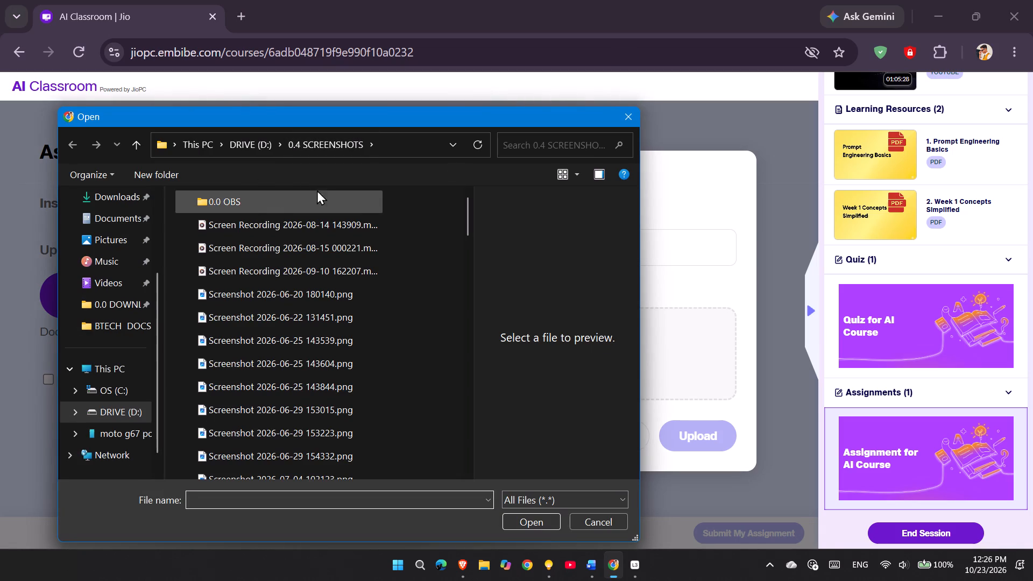
click(244, 152)
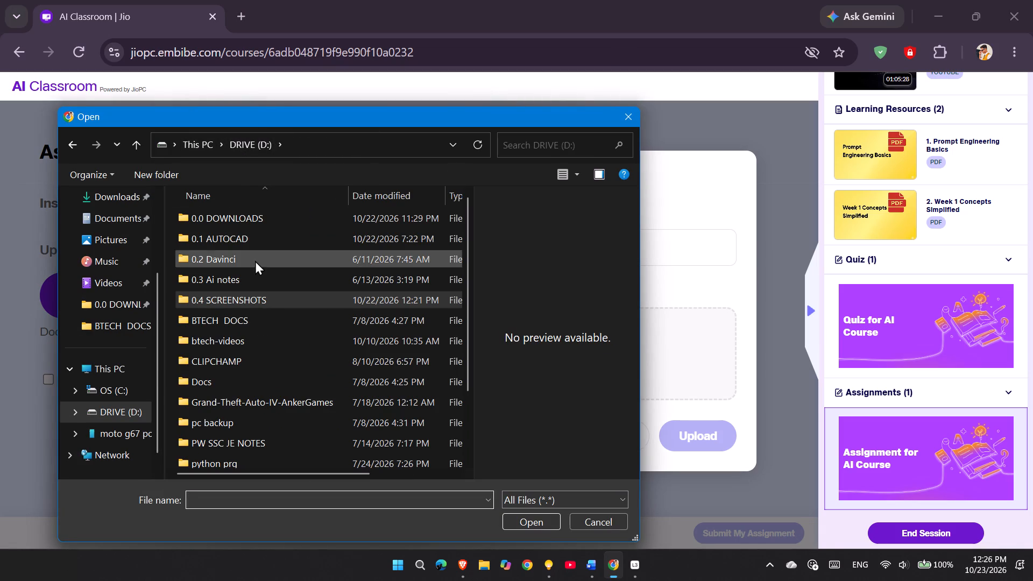
click(259, 223)
double_click(259, 222)
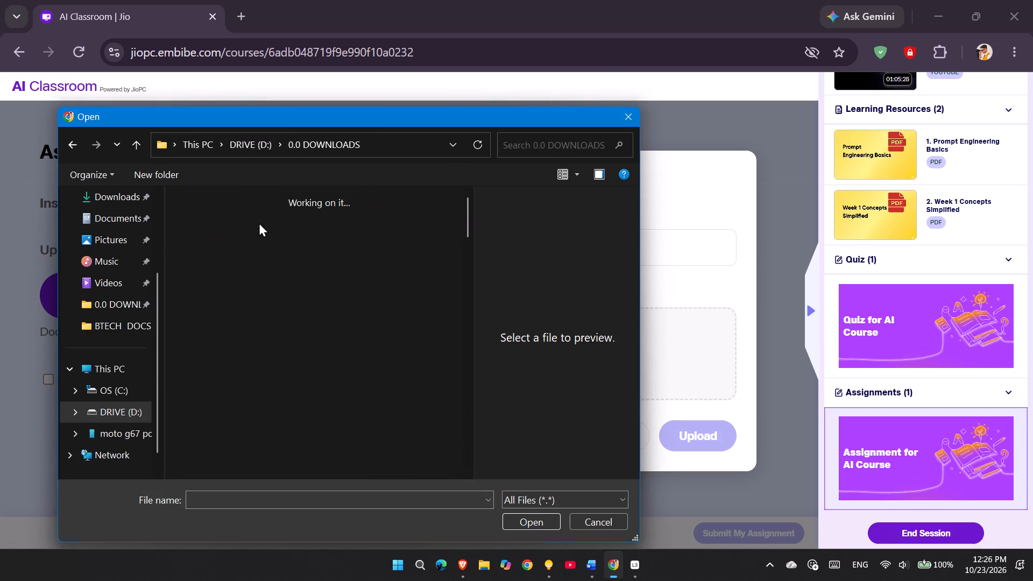
scroll(330, 235, down, 9)
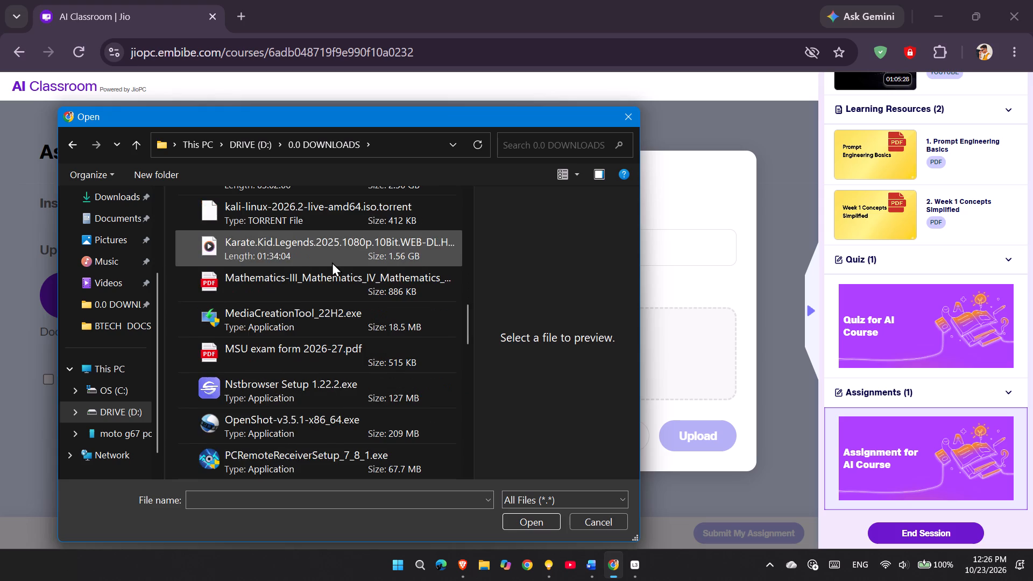
scroll(332, 262, down, 19)
scroll(332, 262, up, 13)
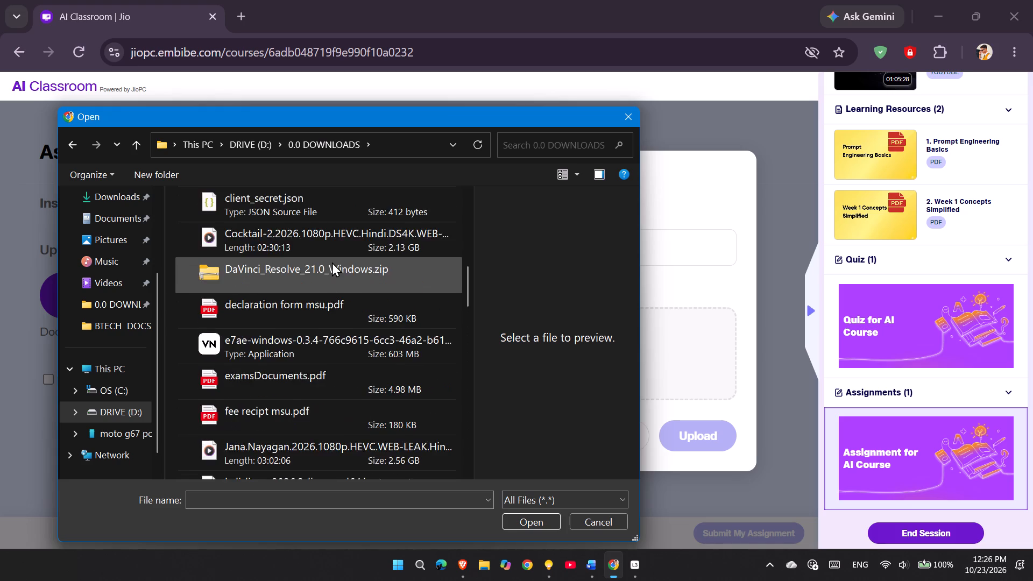
scroll(332, 262, up, 17)
double_click(307, 214)
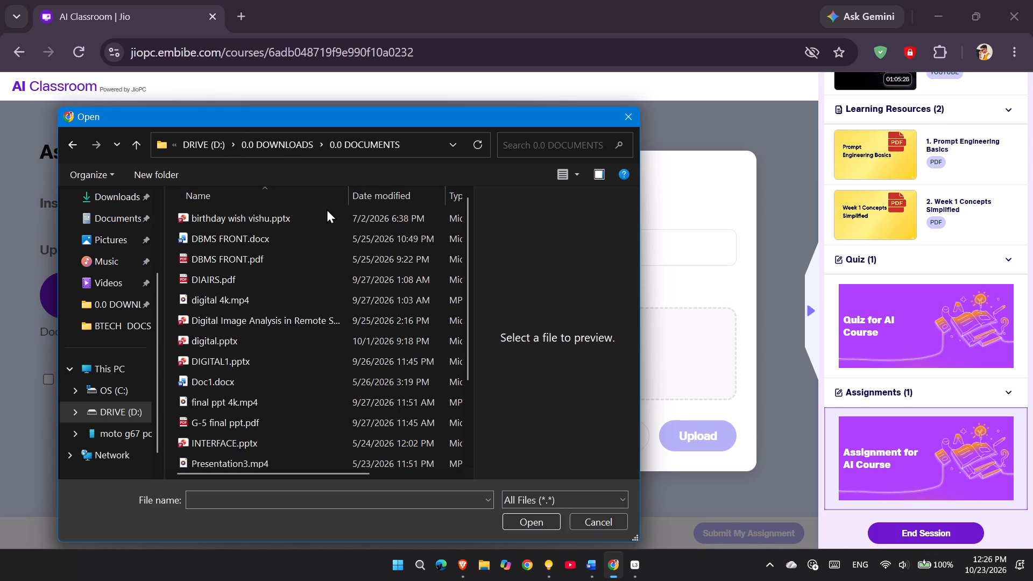
scroll(321, 248, down, 5)
scroll(319, 293, down, 2)
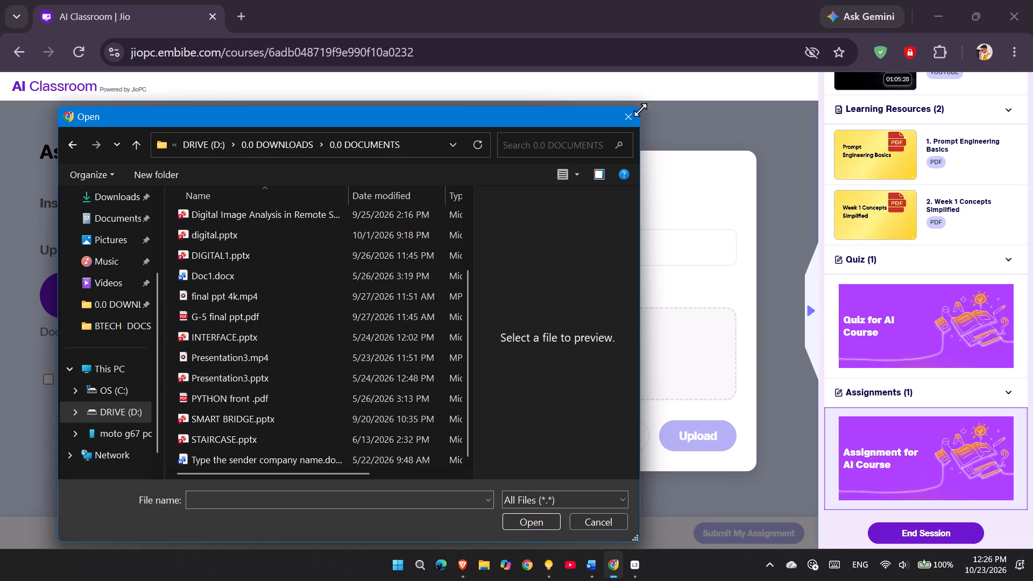
click(629, 116)
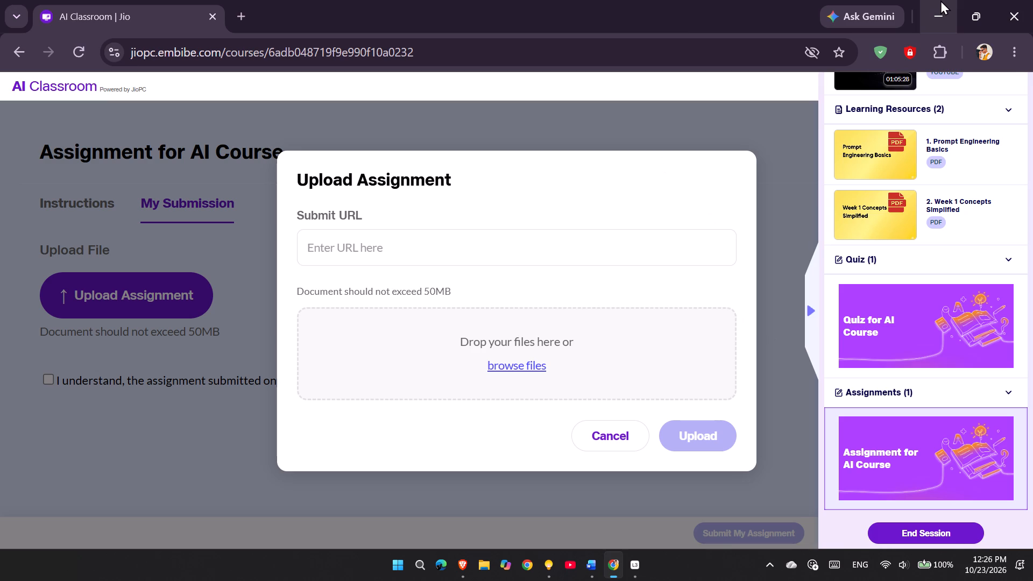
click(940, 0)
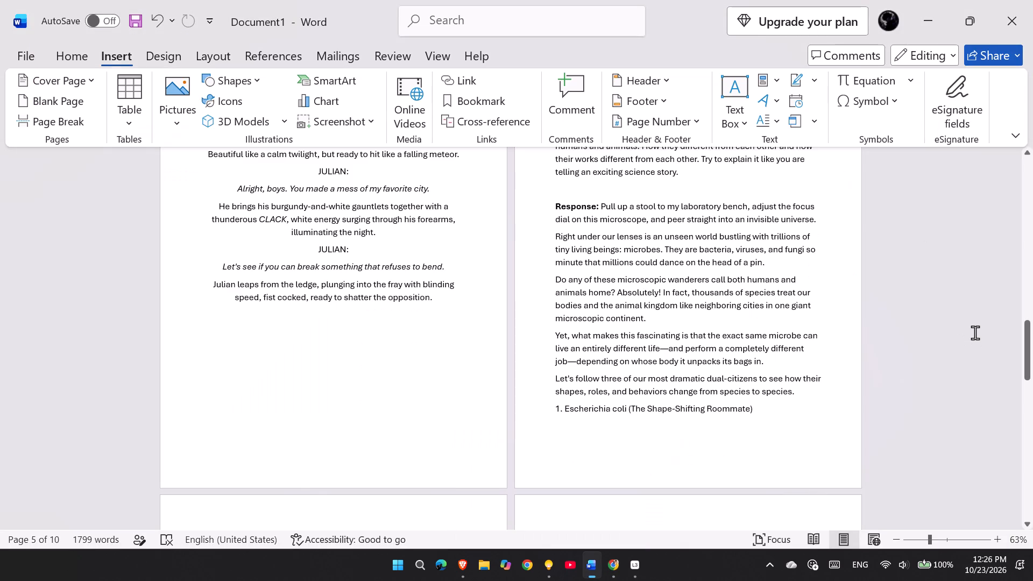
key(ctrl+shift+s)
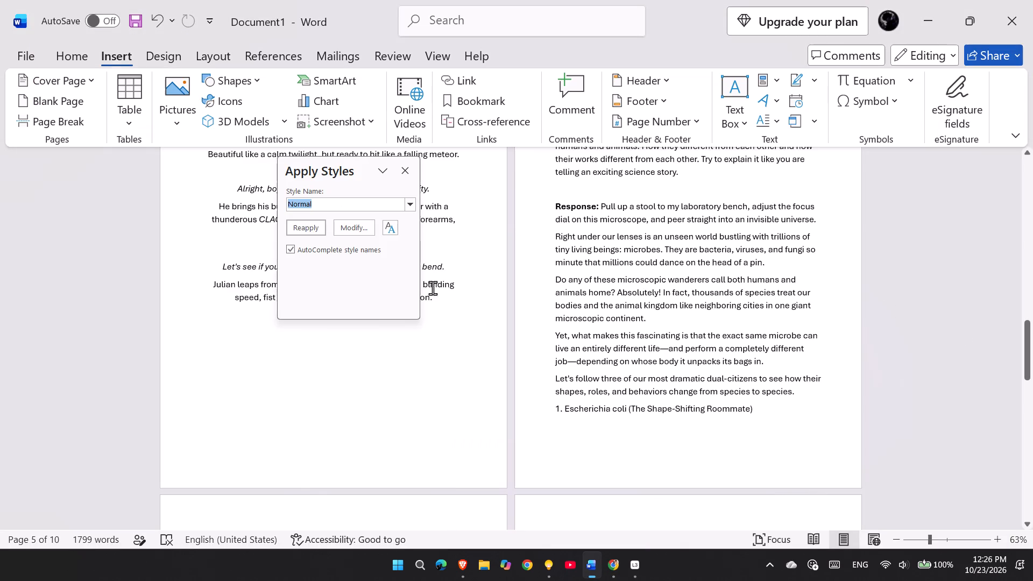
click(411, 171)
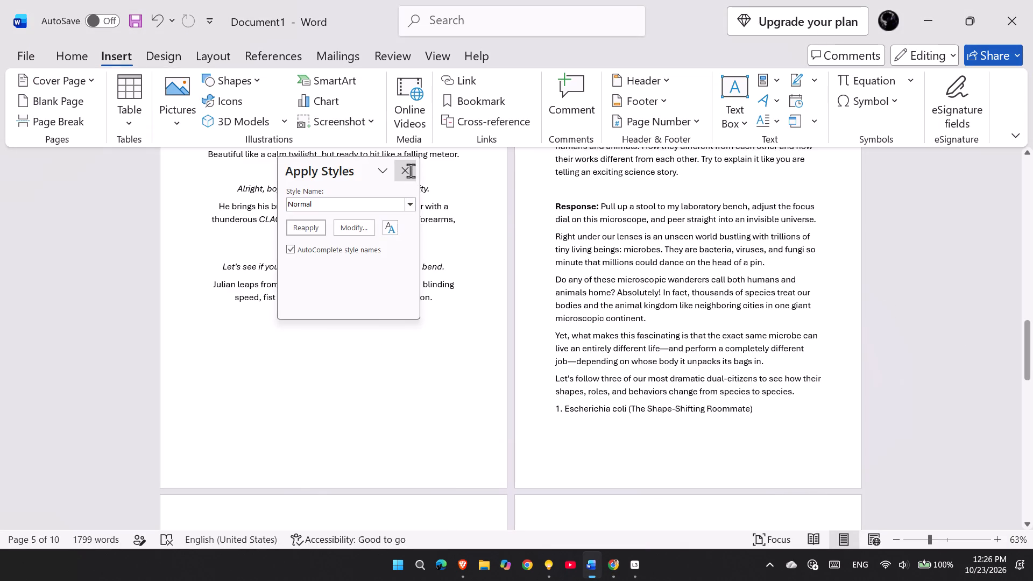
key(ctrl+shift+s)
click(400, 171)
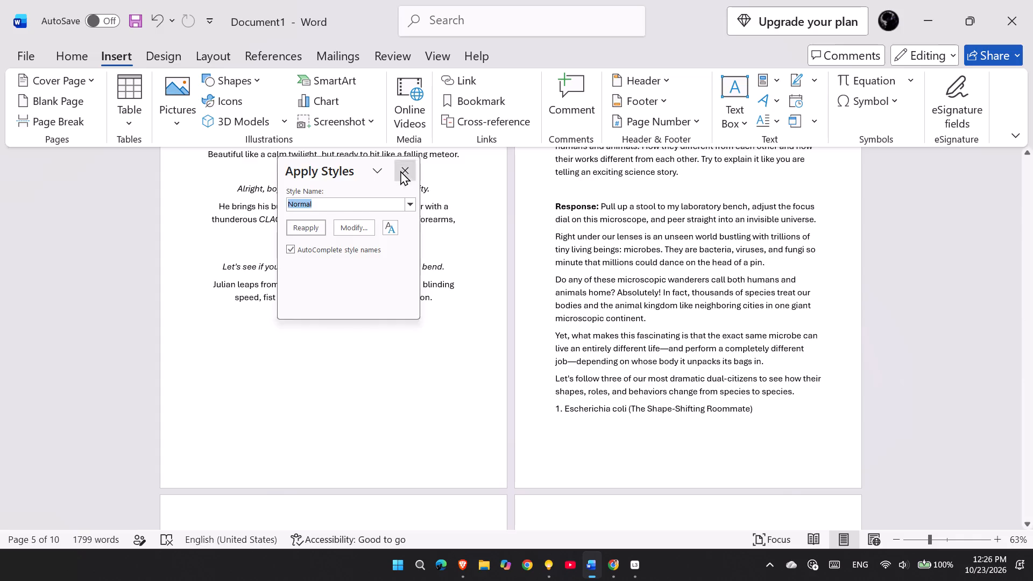
Save the document as a Word document on the Desktop, named Week 1 Assignment followed by the student's name, and dismiss the backup notice.
click(24, 58)
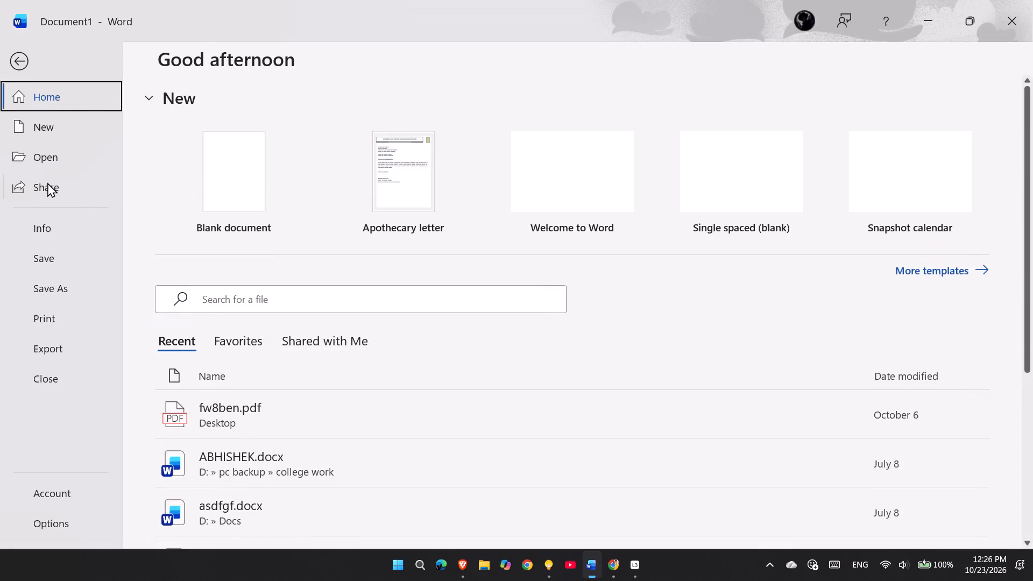
click(47, 288)
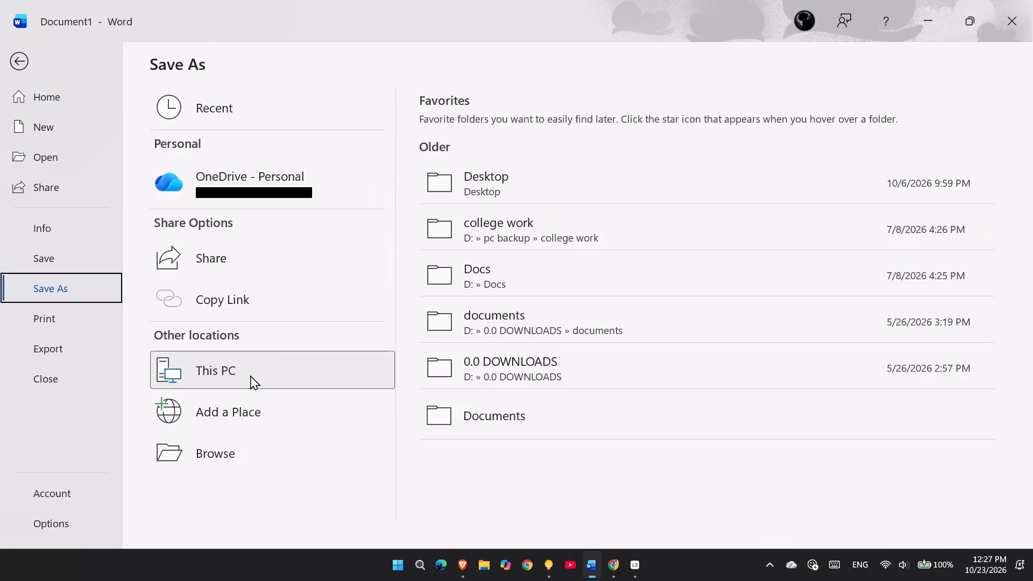
click(490, 202)
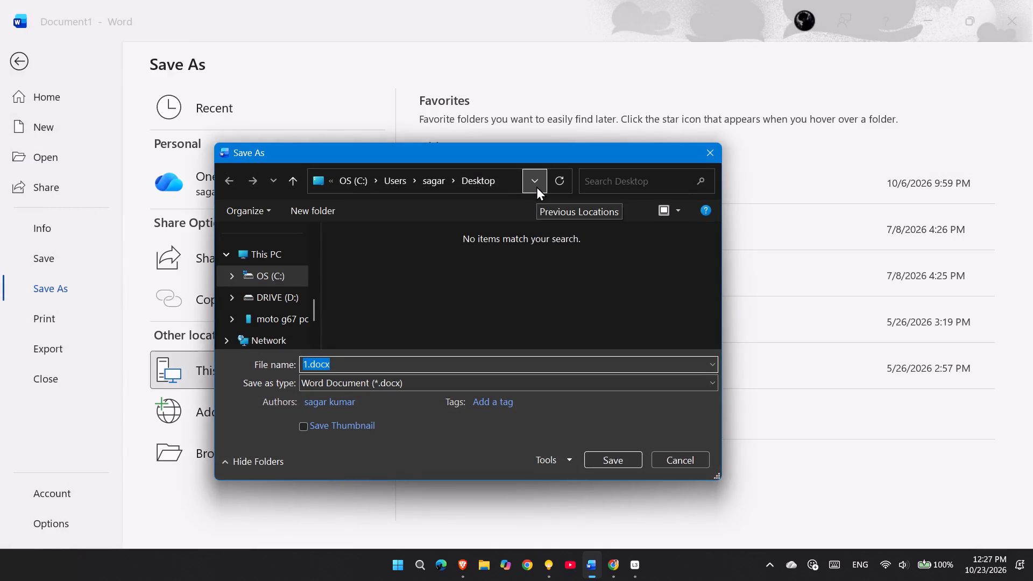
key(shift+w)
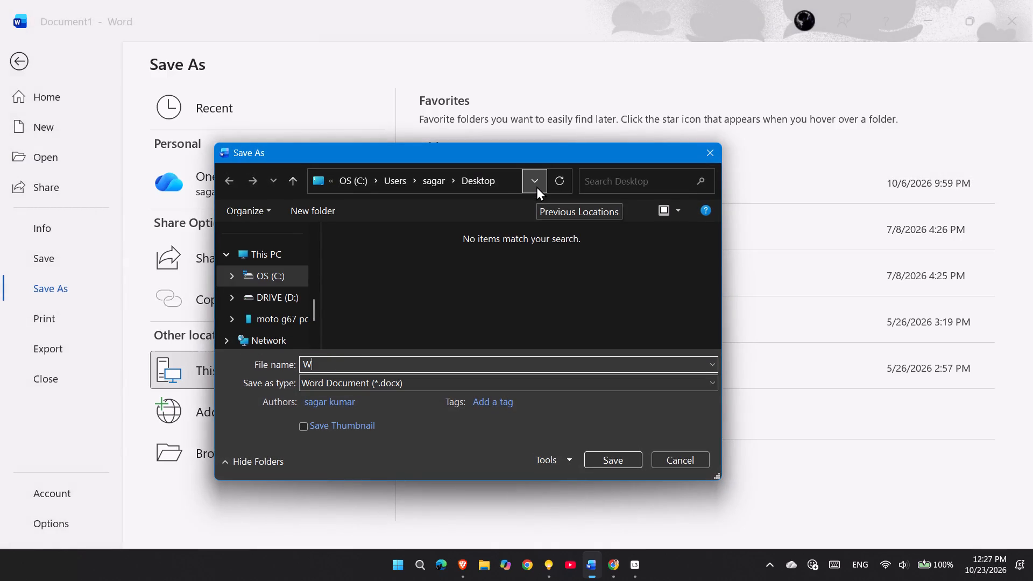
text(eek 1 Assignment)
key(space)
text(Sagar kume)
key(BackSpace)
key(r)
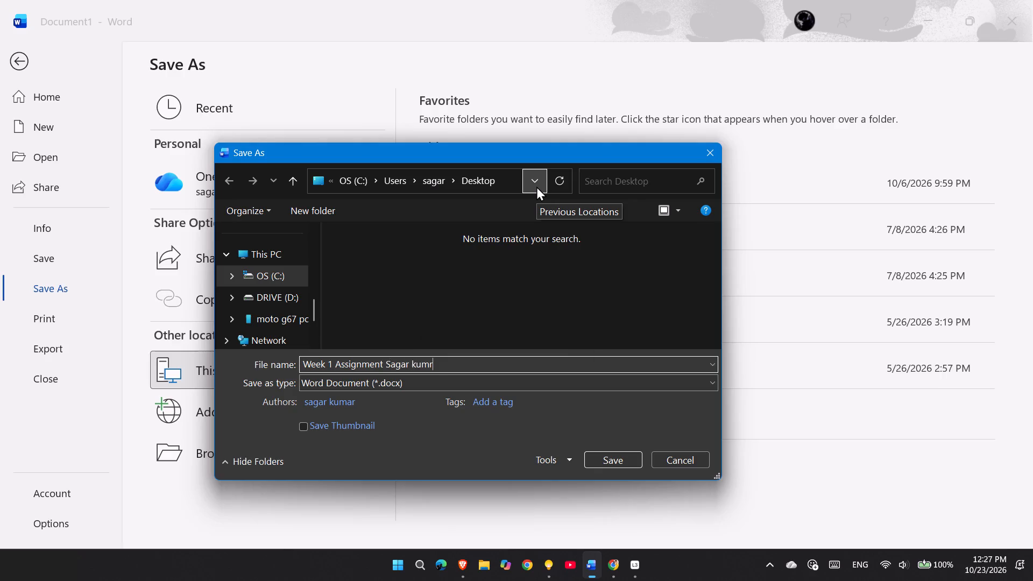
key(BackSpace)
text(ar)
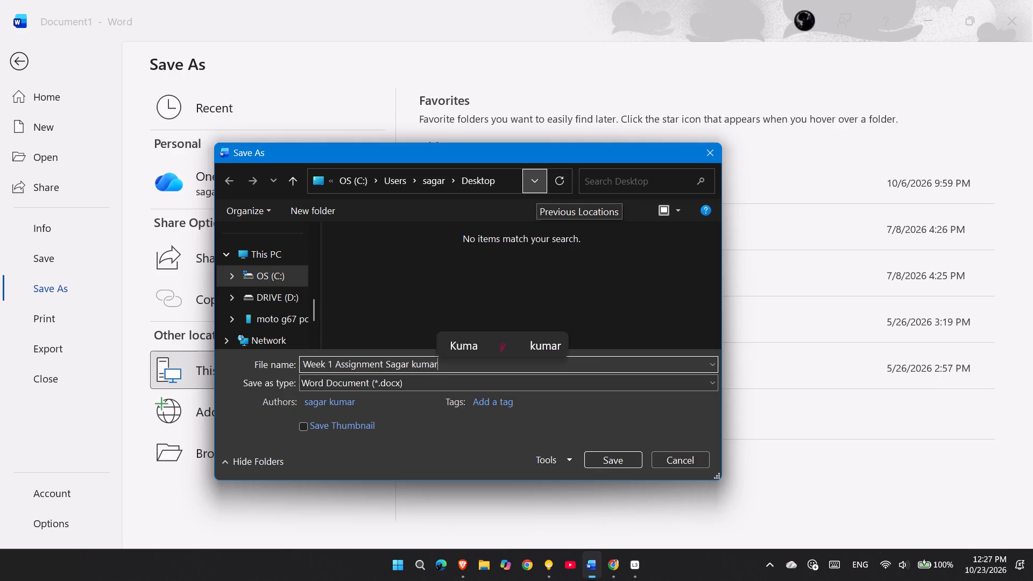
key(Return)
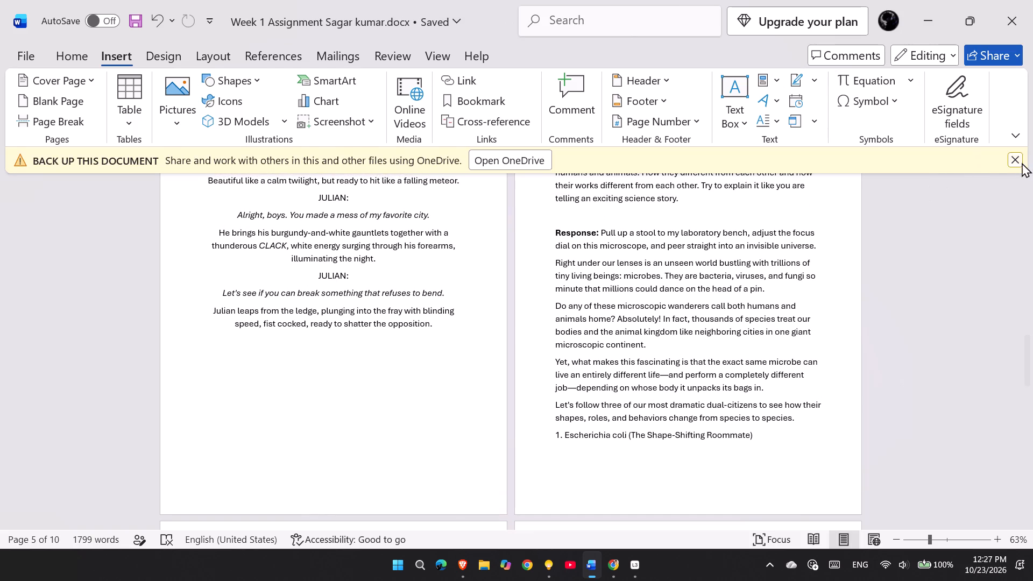
click(1009, 158)
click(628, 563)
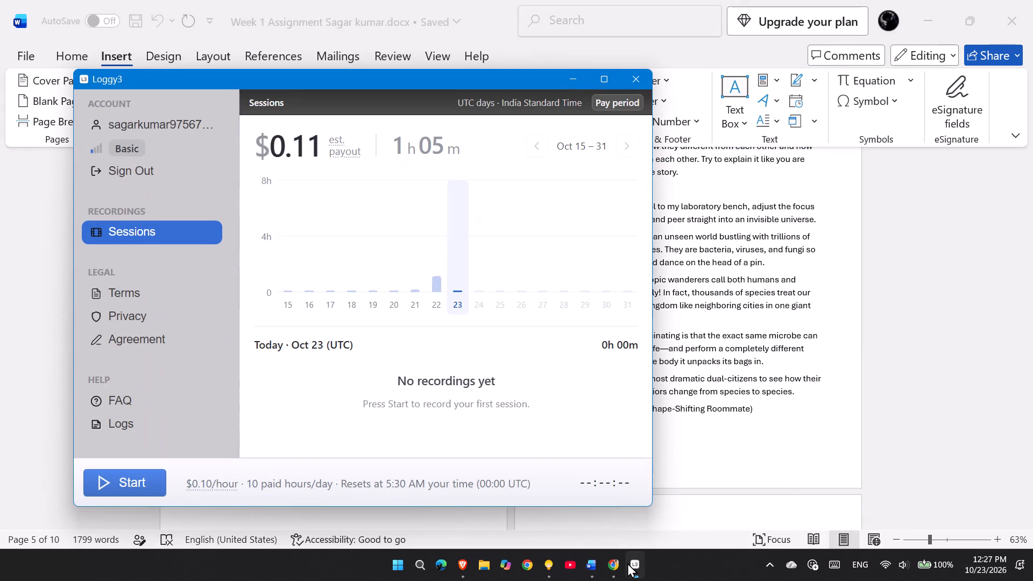
Start a new recording session in Loggy3 and minimize its window.
click(131, 477)
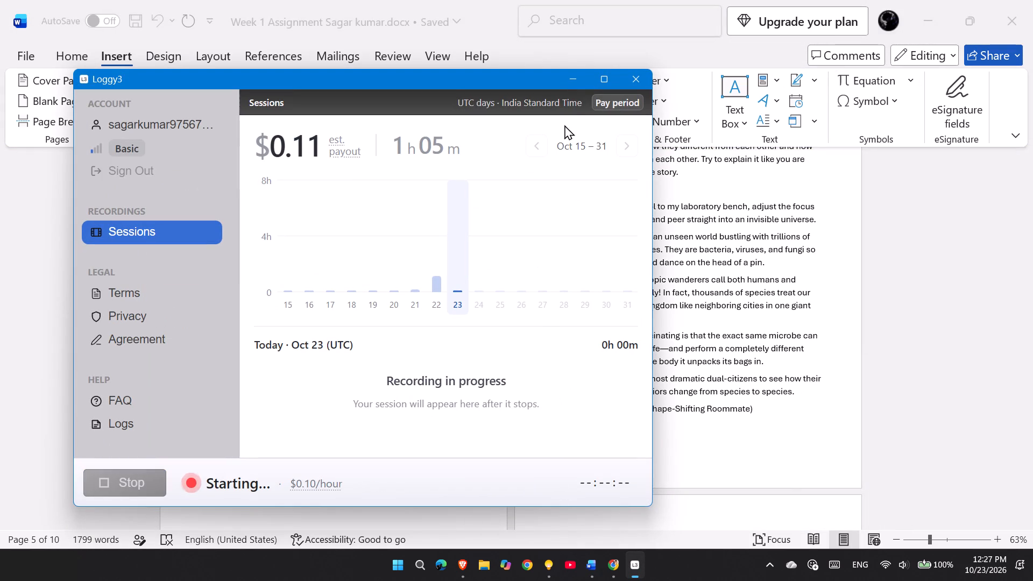
click(567, 85)
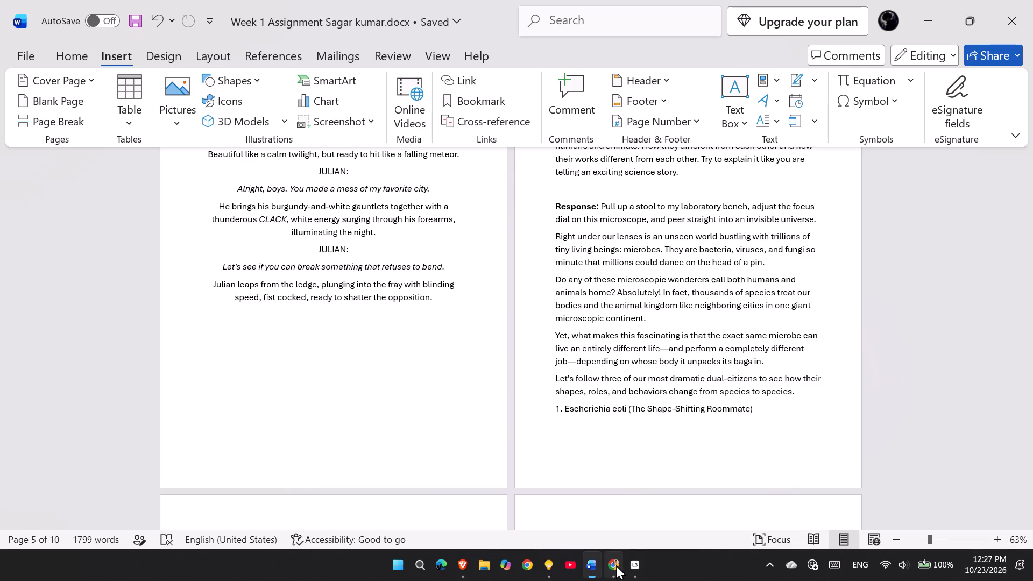
Switch to Chrome, select the Week 1 Assignment Word document from the Desktop folder, and upload it to the assignment.
click(616, 565)
click(499, 369)
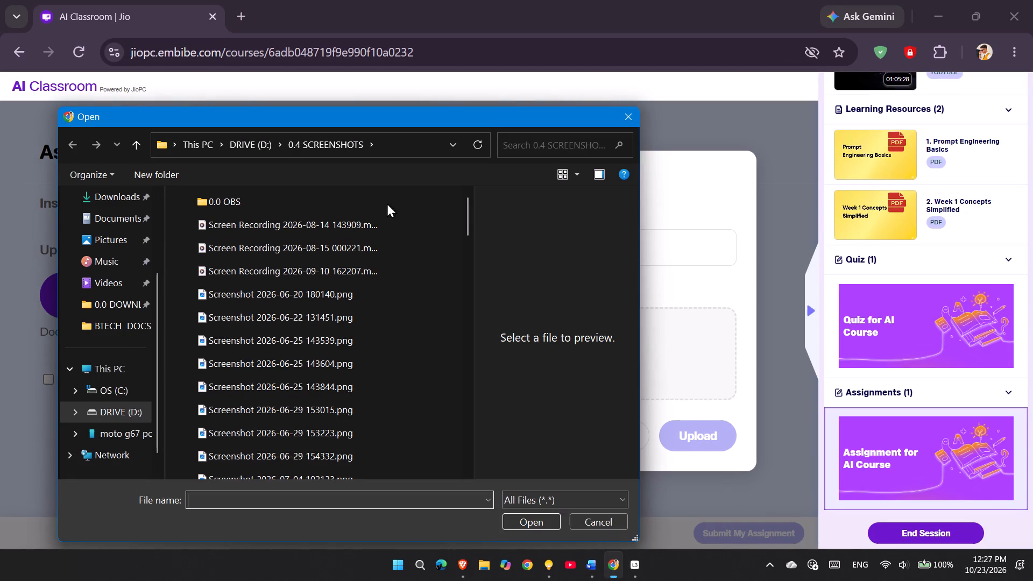
scroll(103, 376, up, 6)
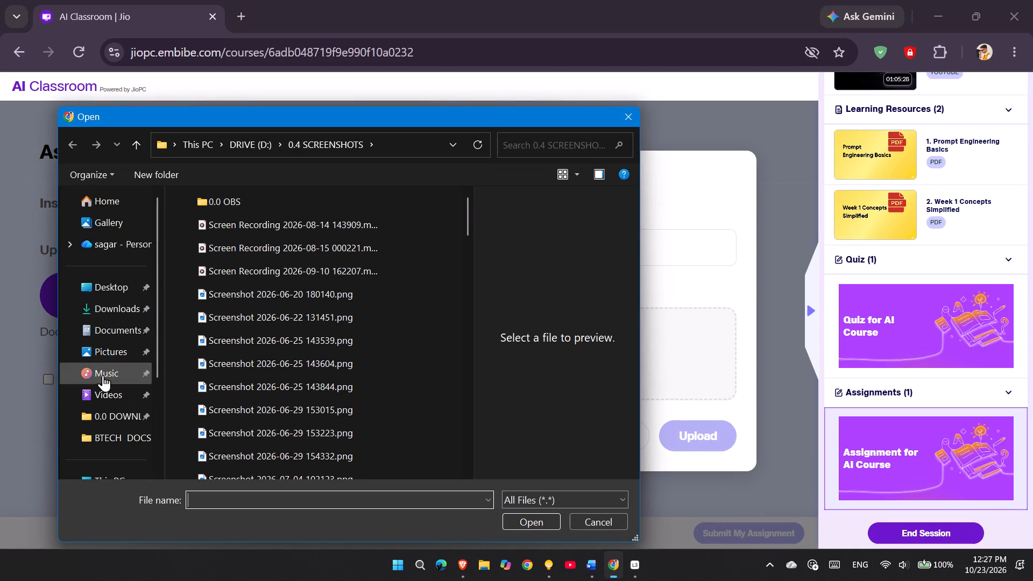
click(109, 282)
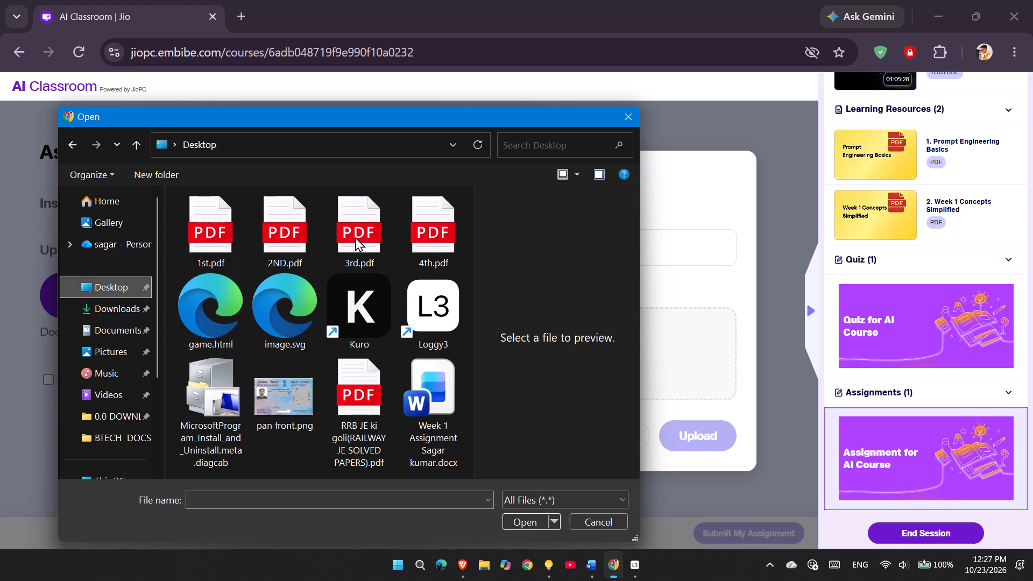
click(427, 394)
click(516, 526)
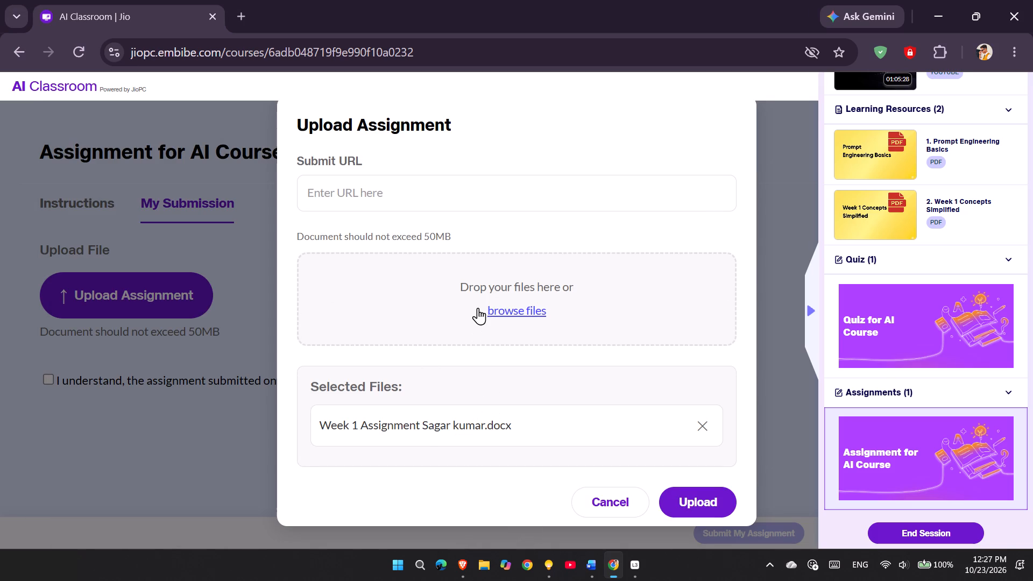
scroll(479, 304, down, 6)
click(691, 491)
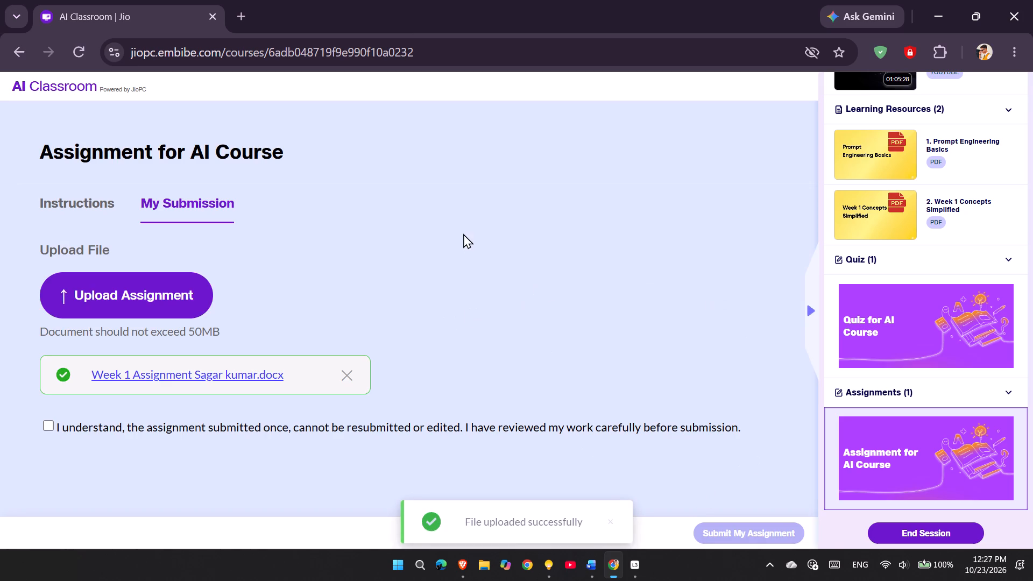
Accept the declaration that the work was reviewed and cannot be resubmitted, and submit the assignment.
click(48, 429)
scroll(538, 401, down, 4)
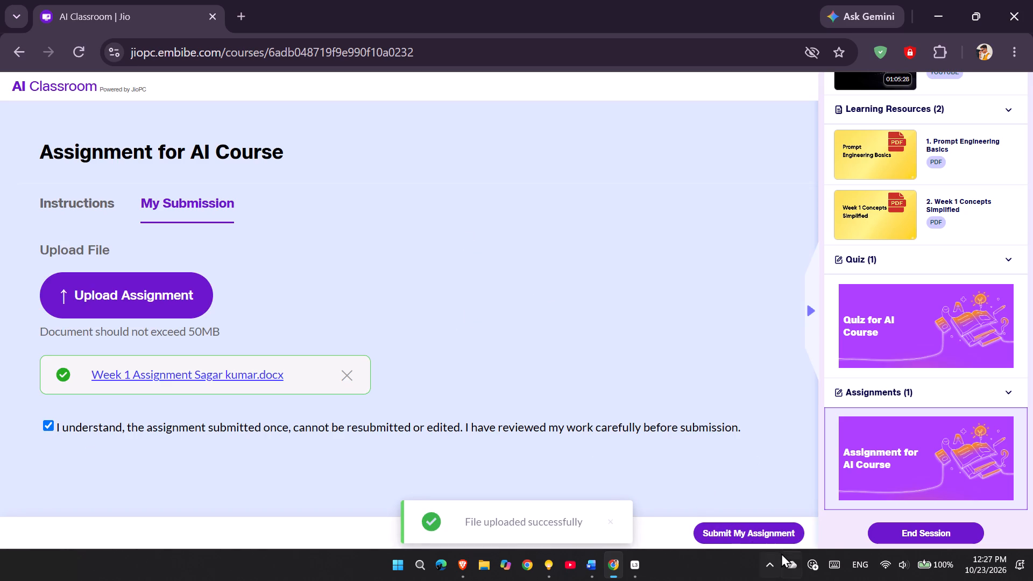
click(742, 532)
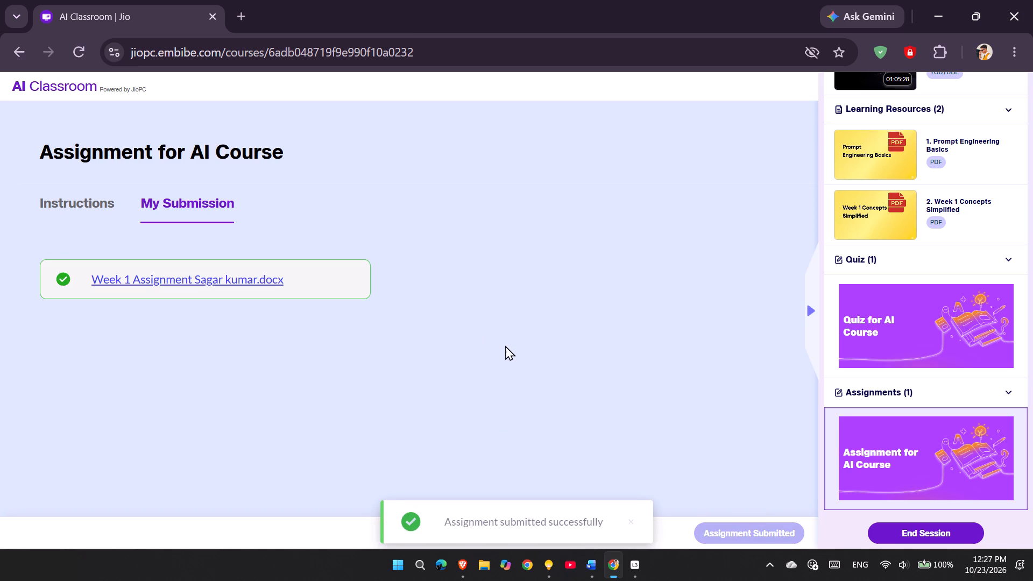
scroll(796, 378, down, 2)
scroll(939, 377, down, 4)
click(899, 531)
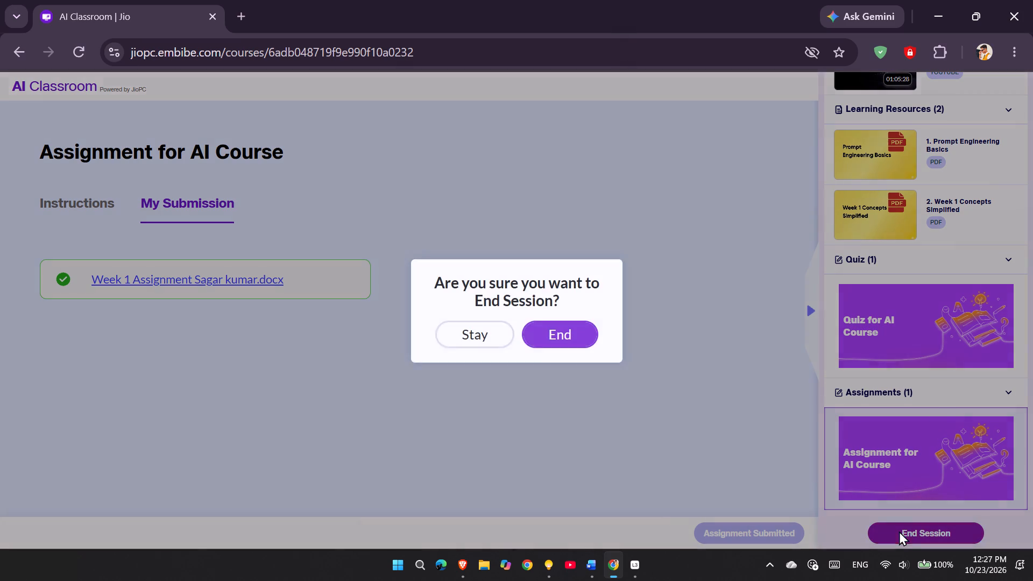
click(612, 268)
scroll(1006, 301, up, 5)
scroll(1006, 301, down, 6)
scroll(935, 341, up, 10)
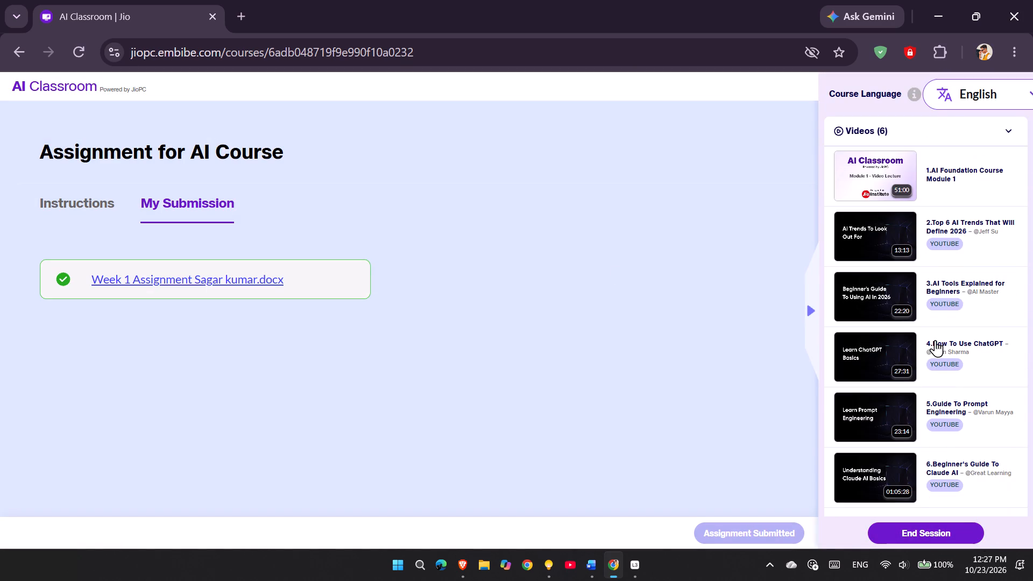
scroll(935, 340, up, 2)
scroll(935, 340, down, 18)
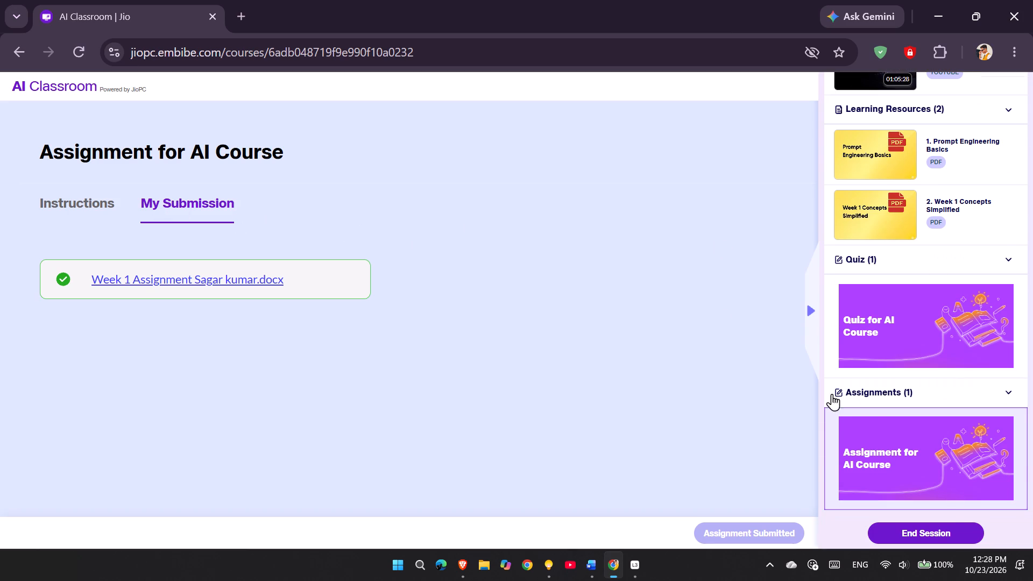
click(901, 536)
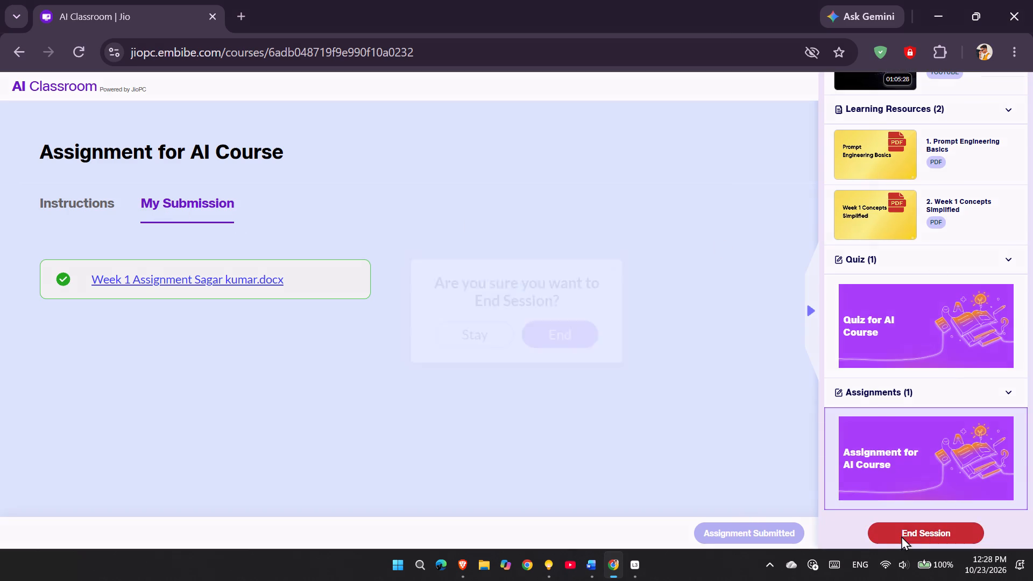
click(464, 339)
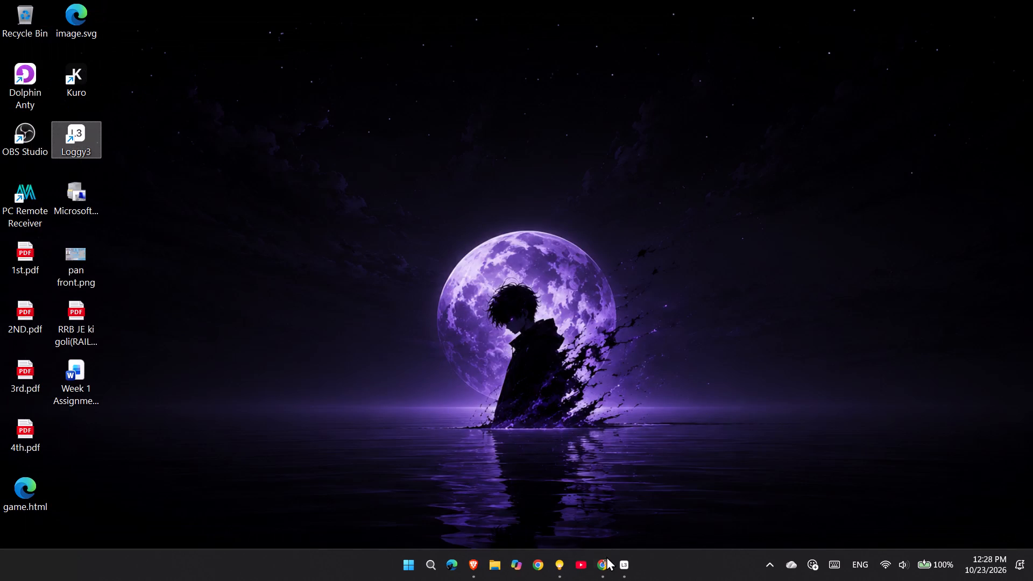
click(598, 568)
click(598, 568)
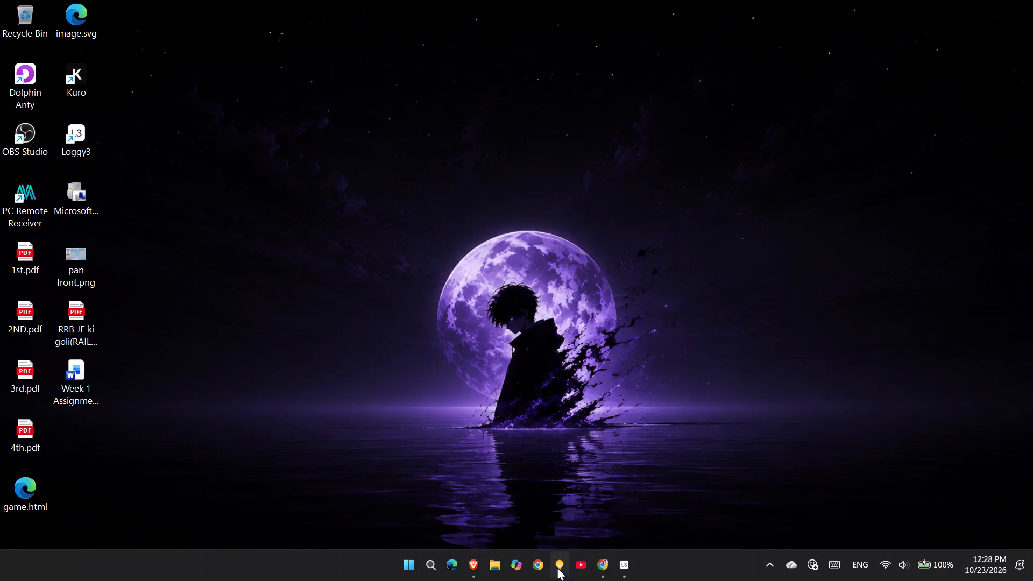
Close the two open Brave browser windows, including the one with the Gemini storybook.
click(557, 566)
click(1032, 0)
click(472, 561)
click(1030, 5)
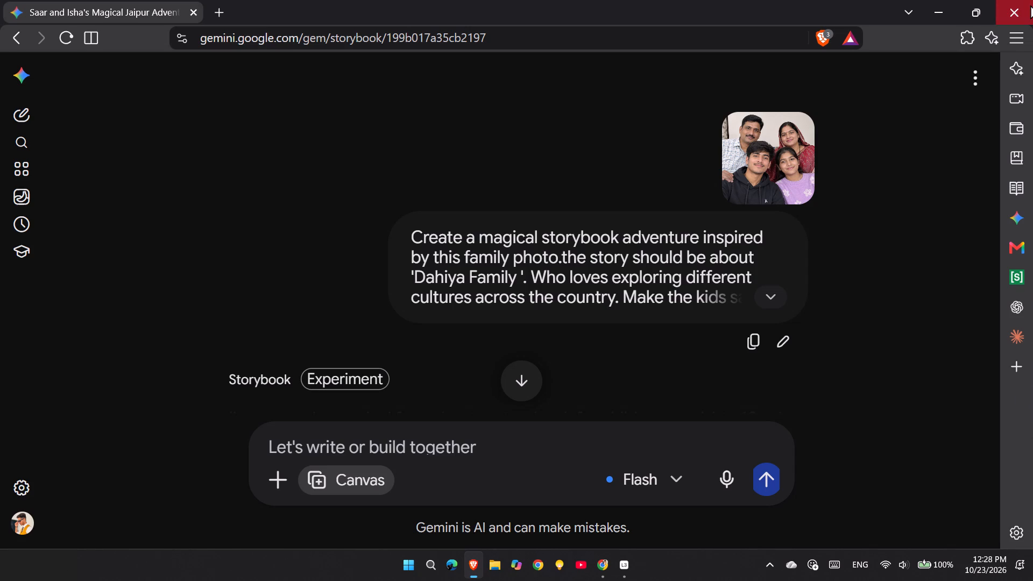